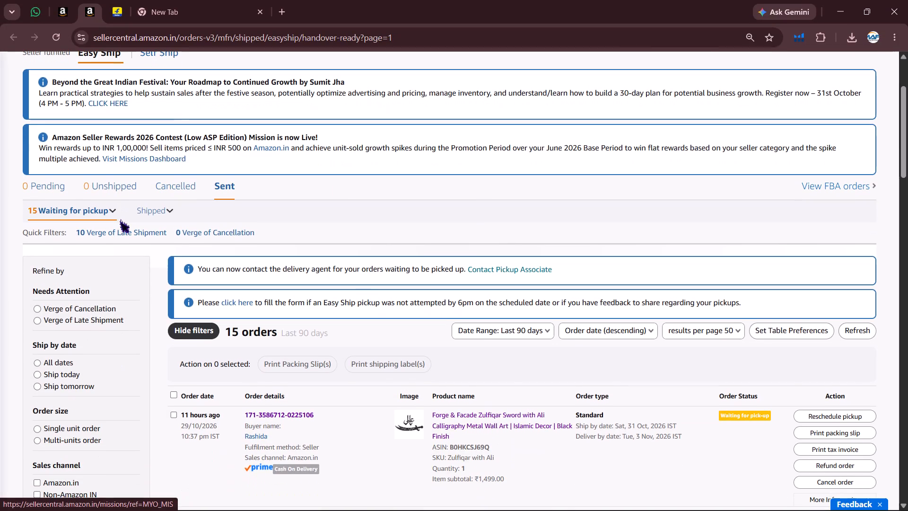
# Review the full list of Easy Ship orders waiting for pickup, checking their products, ship-by dates and order status.
pyautogui.scroll(-2, 120, 219)
pyautogui.scroll(-1, 235, 284)
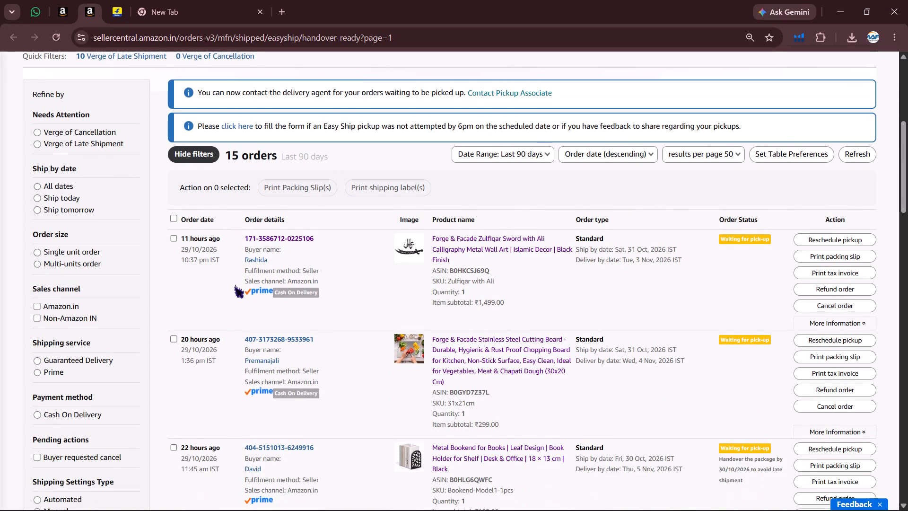
pyautogui.scroll(-9, 235, 284)
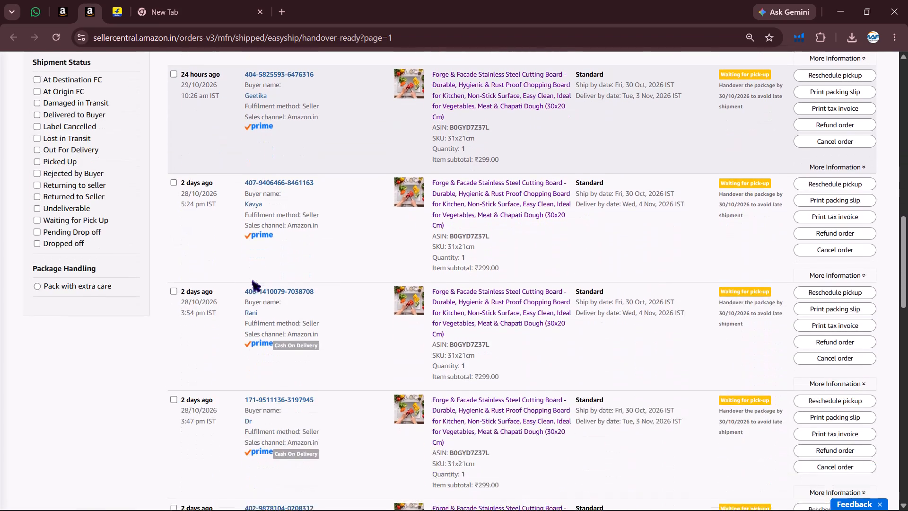
pyautogui.scroll(-16, 252, 278)
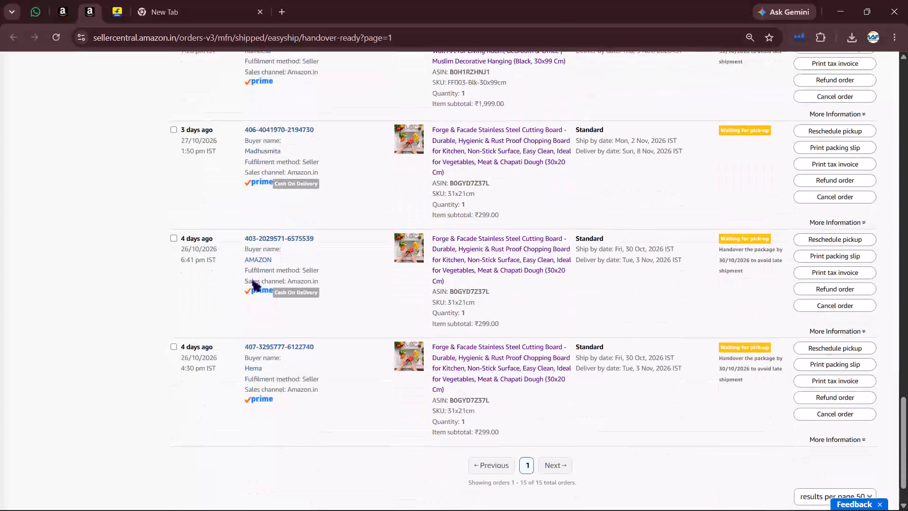
pyautogui.scroll(-1, 252, 278)
pyautogui.scroll(-1, 363, 355)
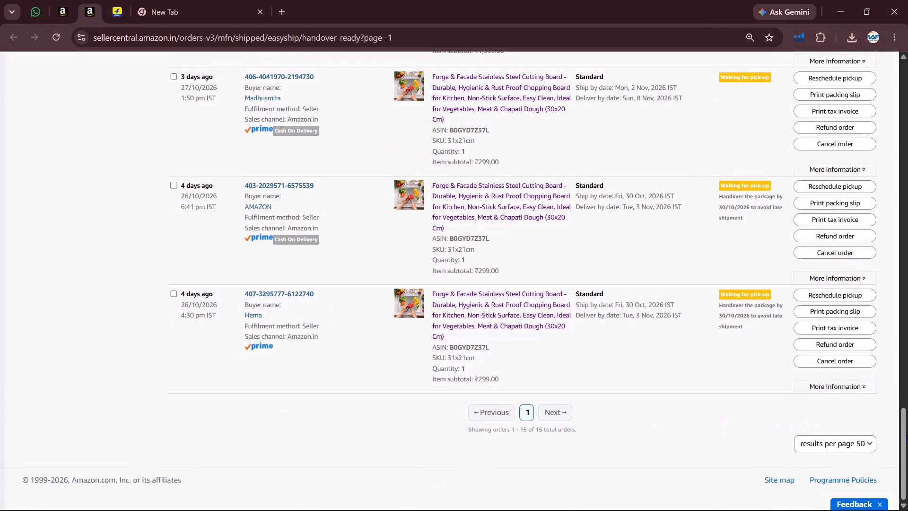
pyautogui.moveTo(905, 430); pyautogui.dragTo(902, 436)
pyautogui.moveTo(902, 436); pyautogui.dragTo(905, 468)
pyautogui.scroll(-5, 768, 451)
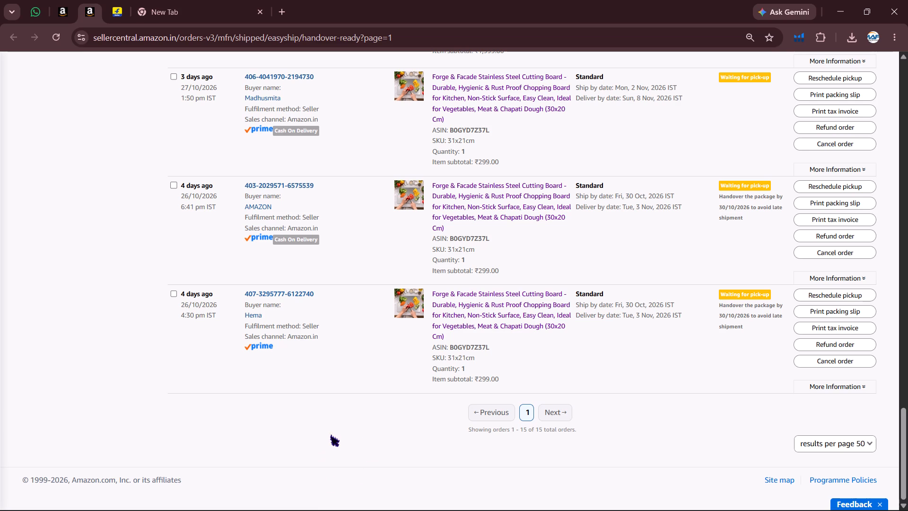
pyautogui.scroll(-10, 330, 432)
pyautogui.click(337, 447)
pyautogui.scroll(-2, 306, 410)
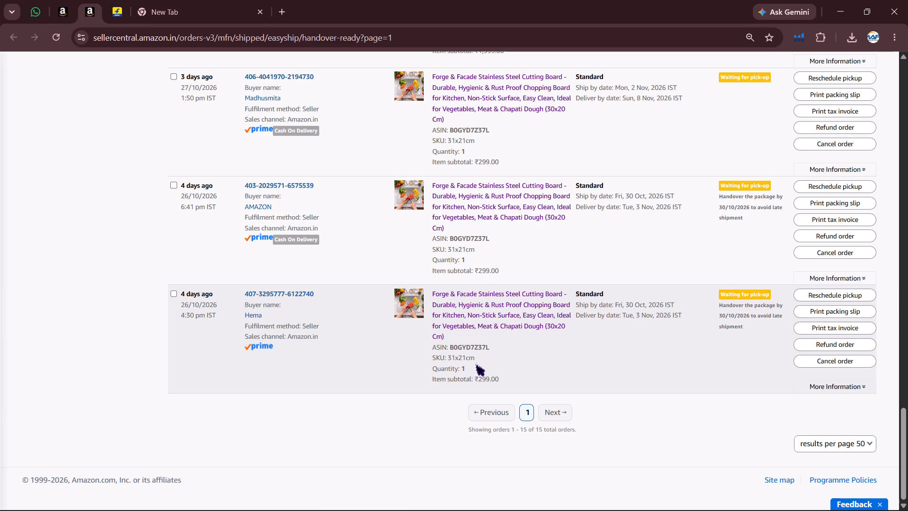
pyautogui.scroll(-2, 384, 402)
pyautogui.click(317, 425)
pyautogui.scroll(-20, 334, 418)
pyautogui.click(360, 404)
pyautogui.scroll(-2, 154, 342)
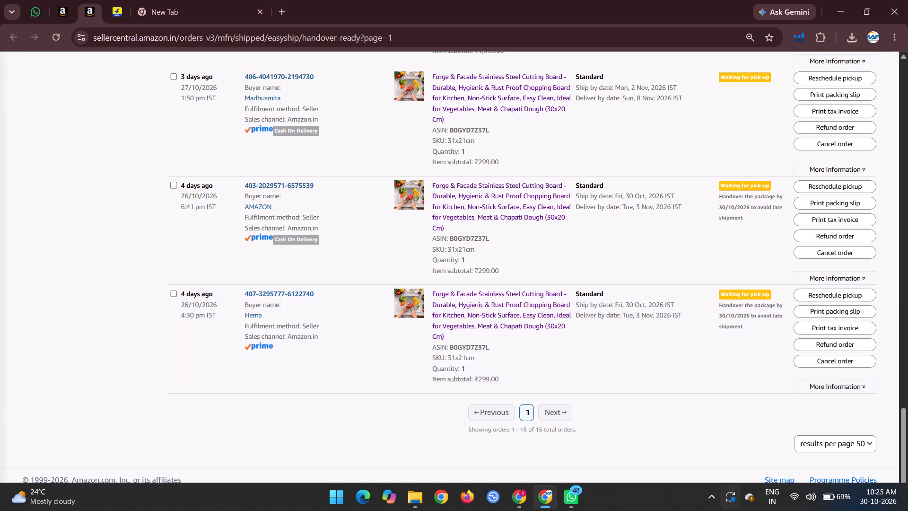
# Review the Easy Ship orders waiting for pick-up, from the oldest to the newest and back, examining their products, quantities and ship-by dates.
pyautogui.scroll(1, 601, 336)
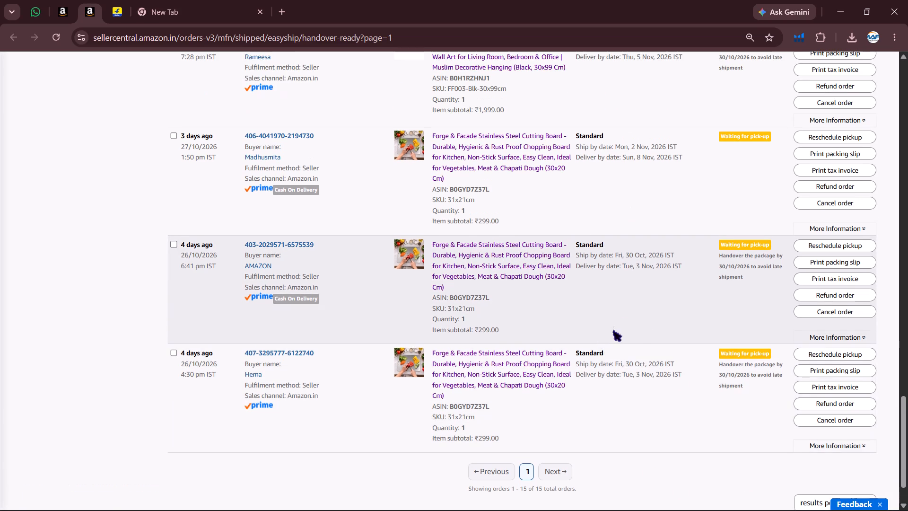
pyautogui.scroll(1, 627, 308)
pyautogui.scroll(1, 604, 345)
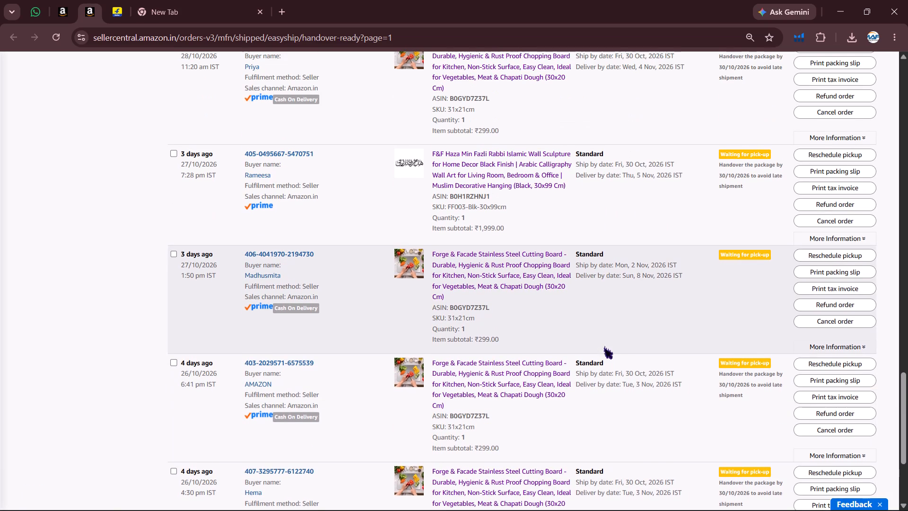
pyautogui.scroll(1, 610, 319)
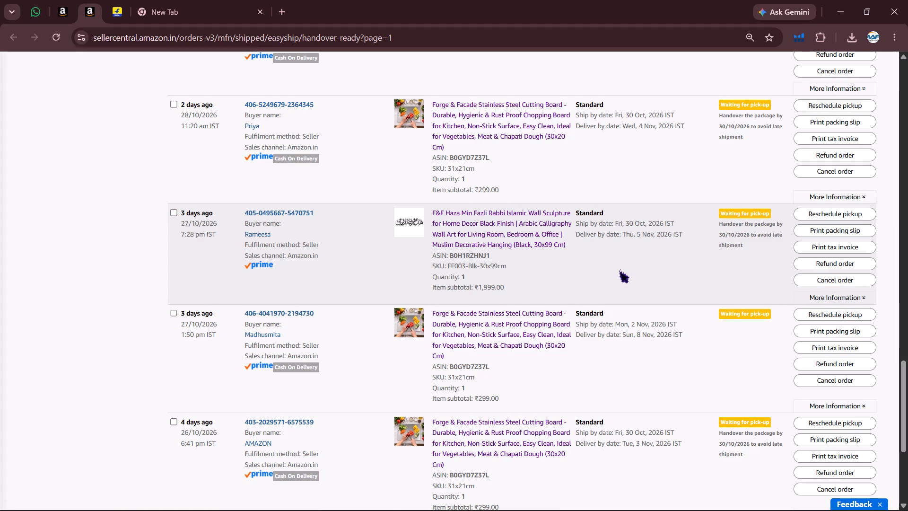
pyautogui.scroll(-8, 620, 269)
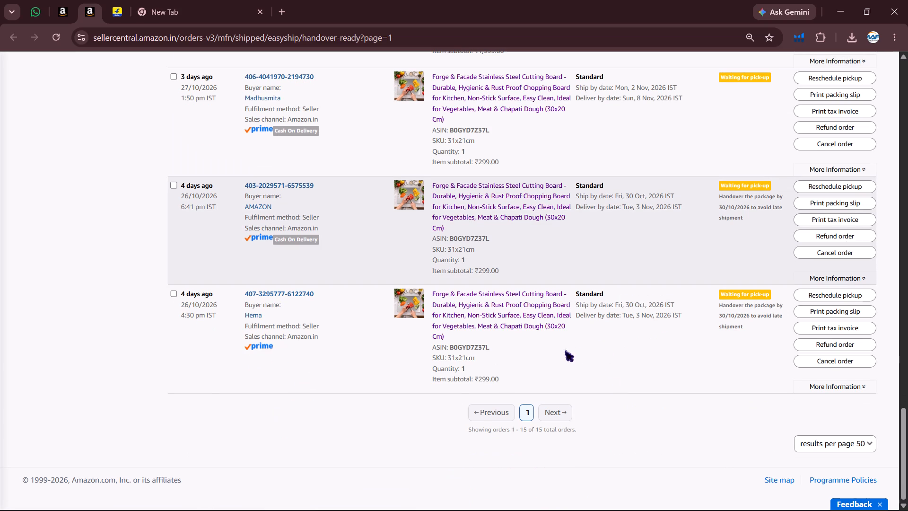
pyautogui.scroll(1, 589, 365)
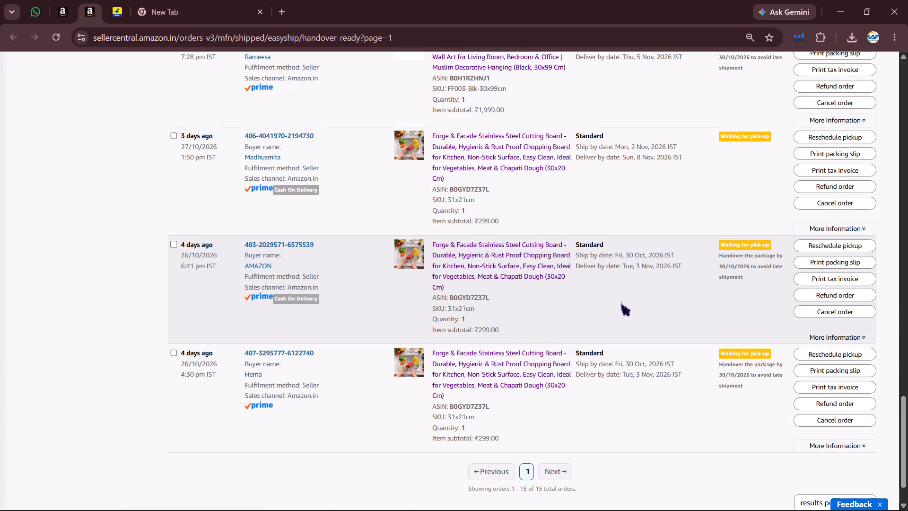
pyautogui.scroll(3, 607, 292)
pyautogui.scroll(2, 396, 305)
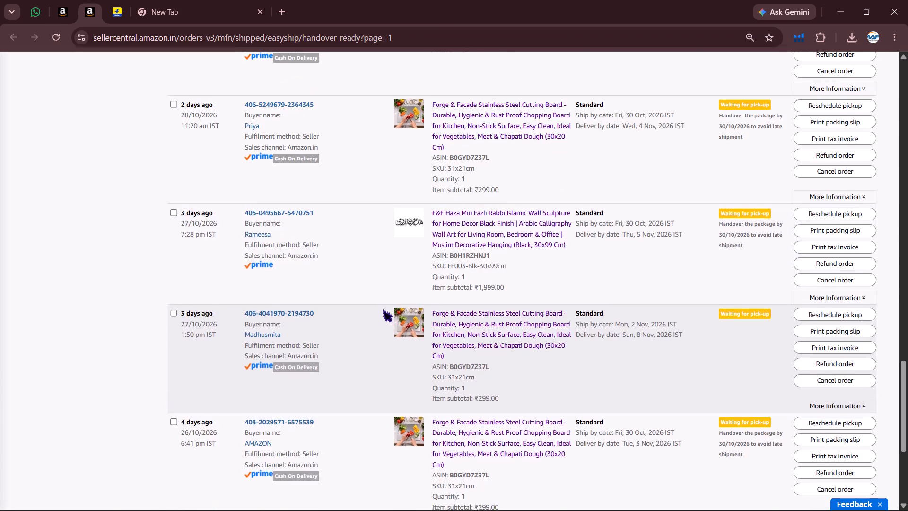
pyautogui.scroll(4, 383, 308)
pyautogui.scroll(10, 387, 262)
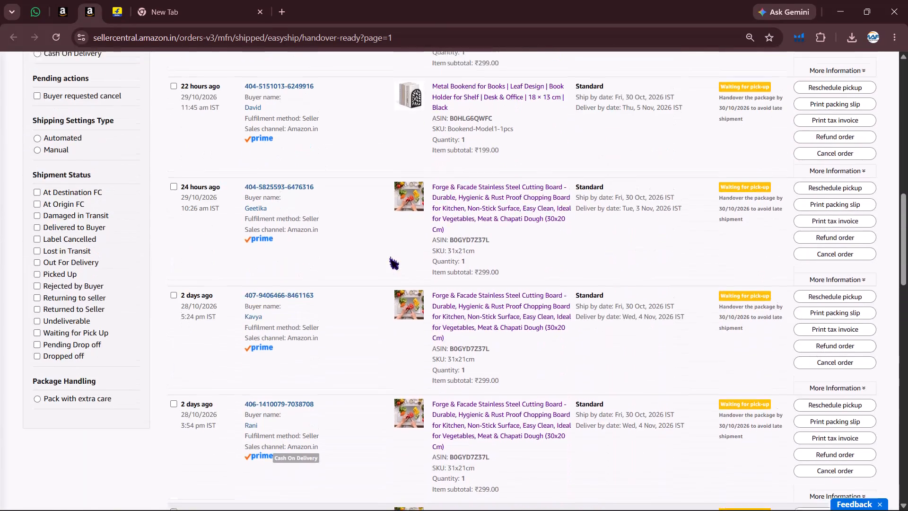
pyautogui.scroll(5, 390, 255)
pyautogui.scroll(-1, 359, 317)
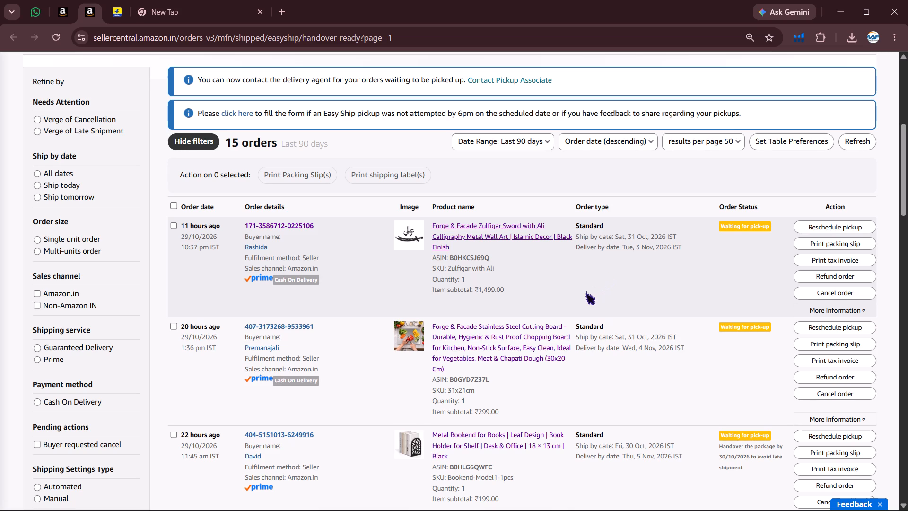
pyautogui.scroll(-20, 585, 291)
pyautogui.scroll(-1, 585, 291)
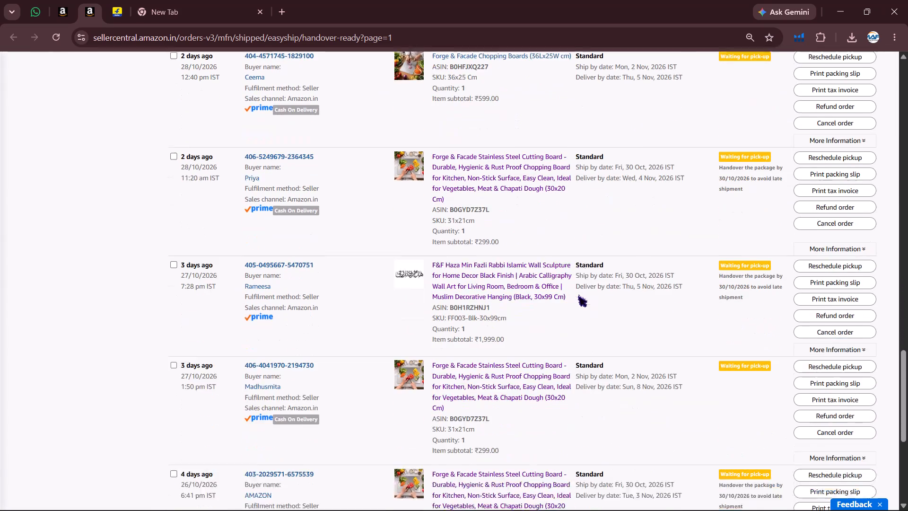
pyautogui.scroll(-9, 578, 293)
pyautogui.scroll(-3, 425, 408)
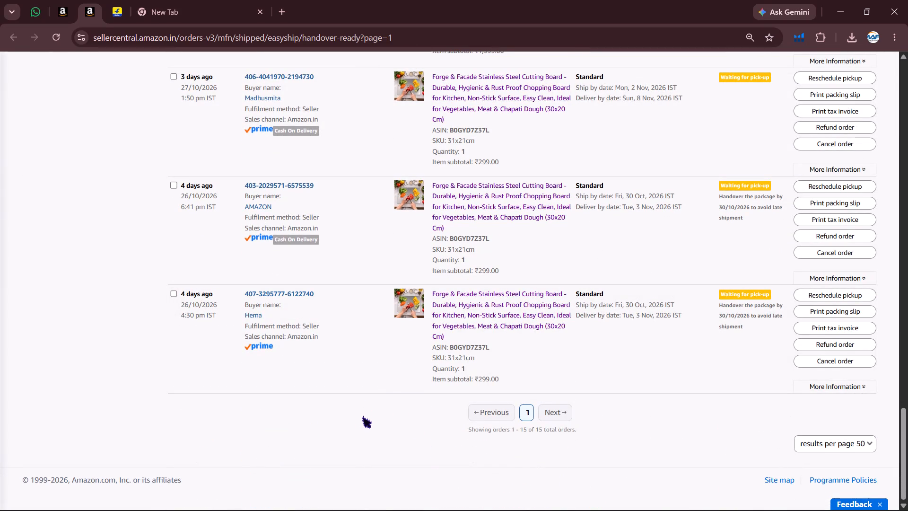
pyautogui.click(363, 415)
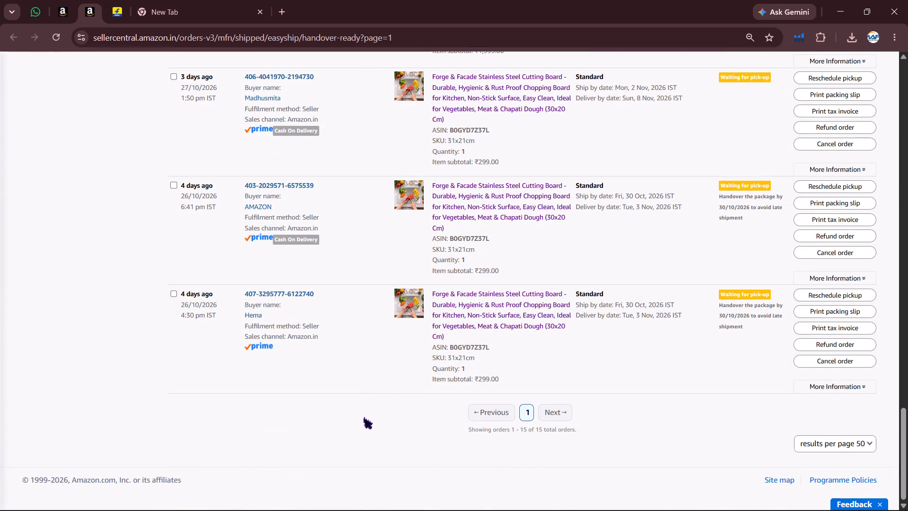
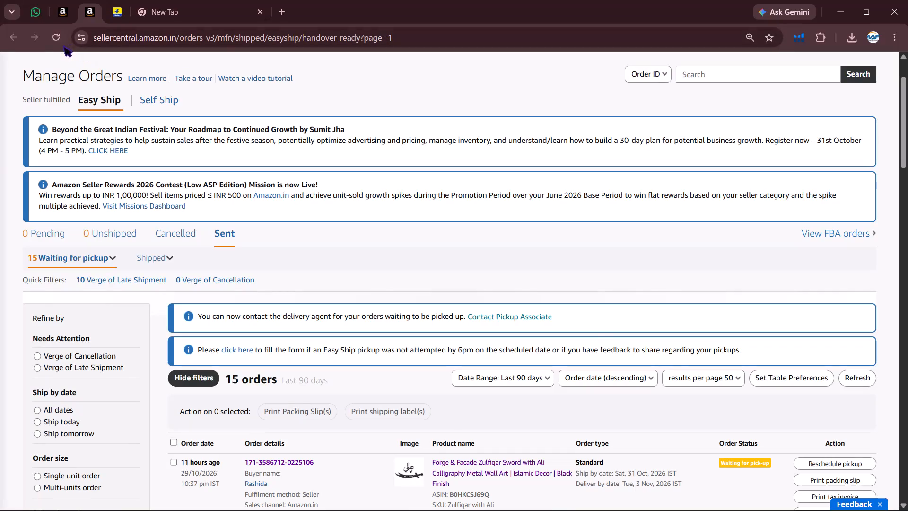
# Reload the Easy Ship orders page, dismiss the introduction message and show the Unshipped orders.
pyautogui.click(56, 41)
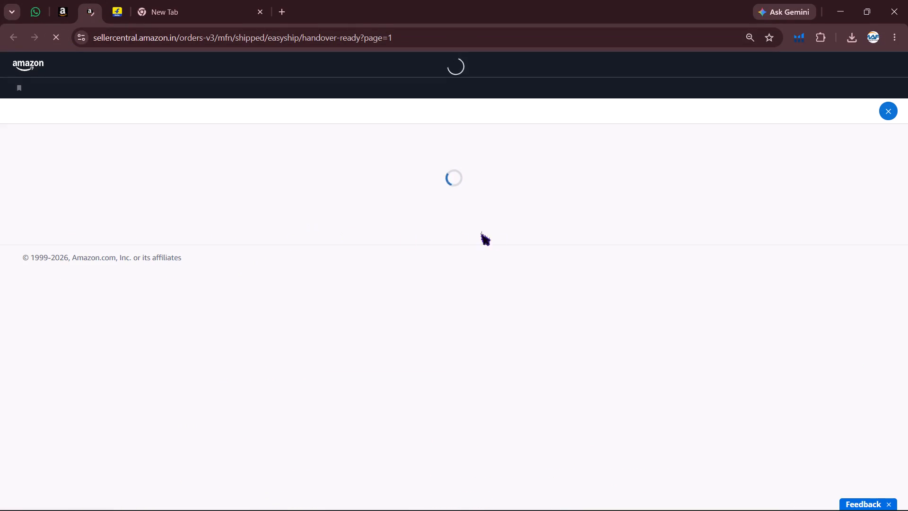
pyautogui.click(707, 238)
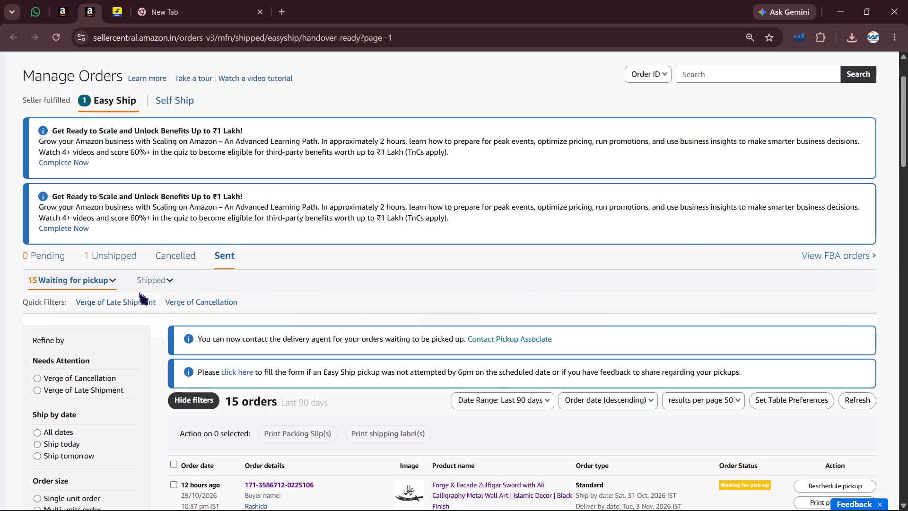
pyautogui.click(119, 253)
pyautogui.click(118, 260)
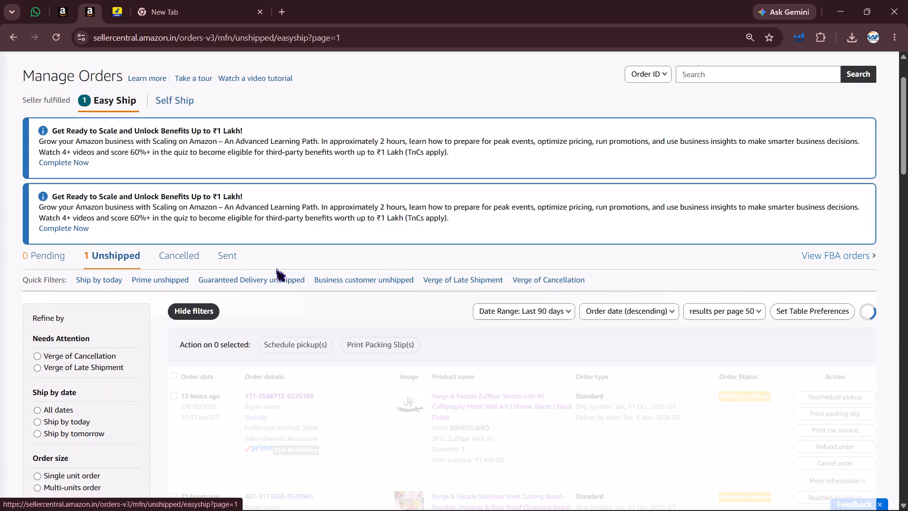
pyautogui.scroll(-2, 567, 327)
pyautogui.click(402, 264)
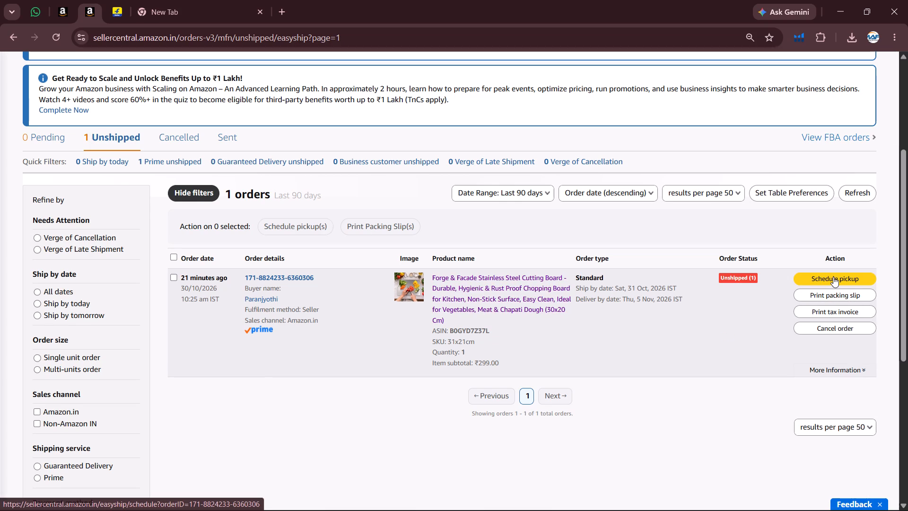
# Start scheduling pickup for the unshipped 30x20 cm cutting board order and get pickup slots using the prefilled package weight and dimensions.
pyautogui.click(833, 277)
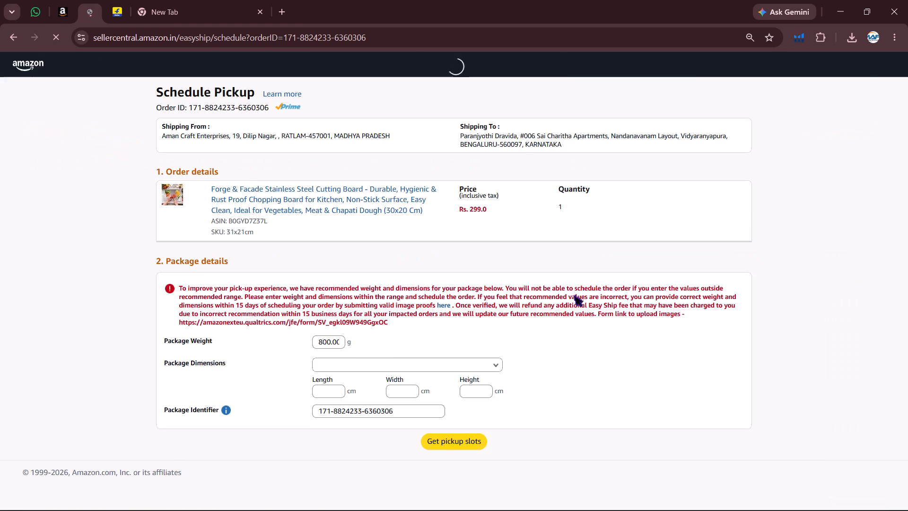
pyautogui.scroll(-3, 498, 376)
pyautogui.click(459, 370)
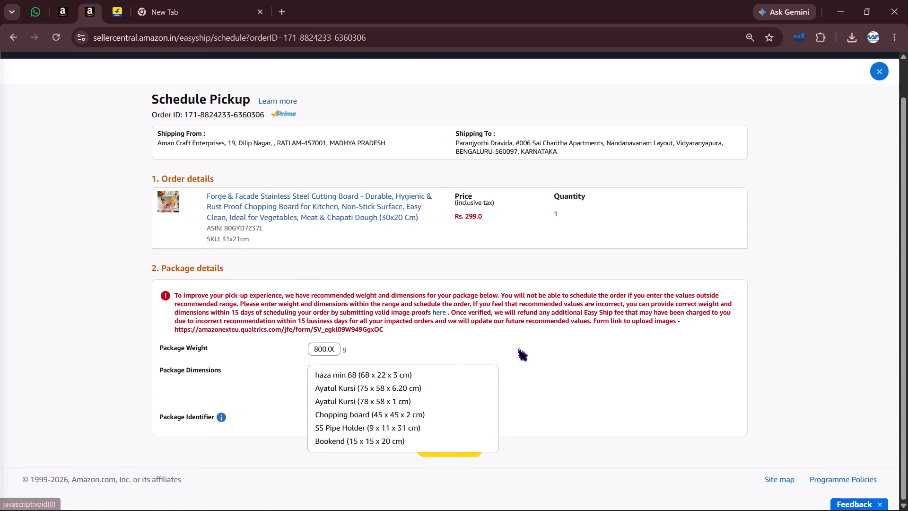
pyautogui.click(557, 389)
pyautogui.scroll(-1, 526, 407)
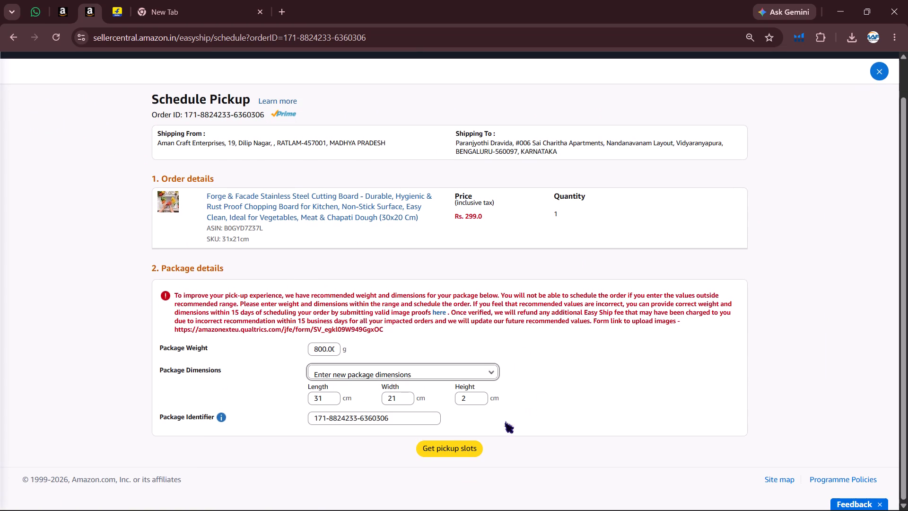
pyautogui.click(455, 447)
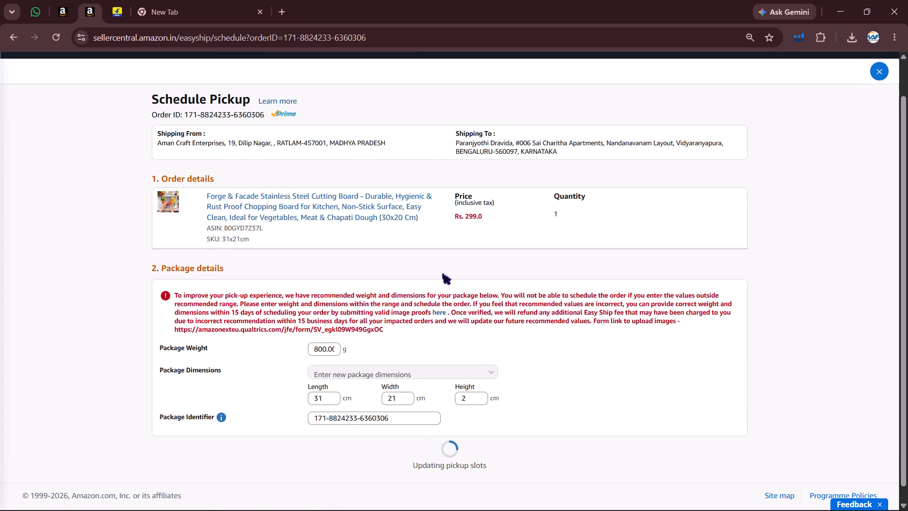
# Schedule the cutting board order's pickup for Sat, Oct 31st 2026, in the 2:15 PM - 4:30 PM IST slot.
pyautogui.scroll(-5, 442, 271)
pyautogui.click(358, 359)
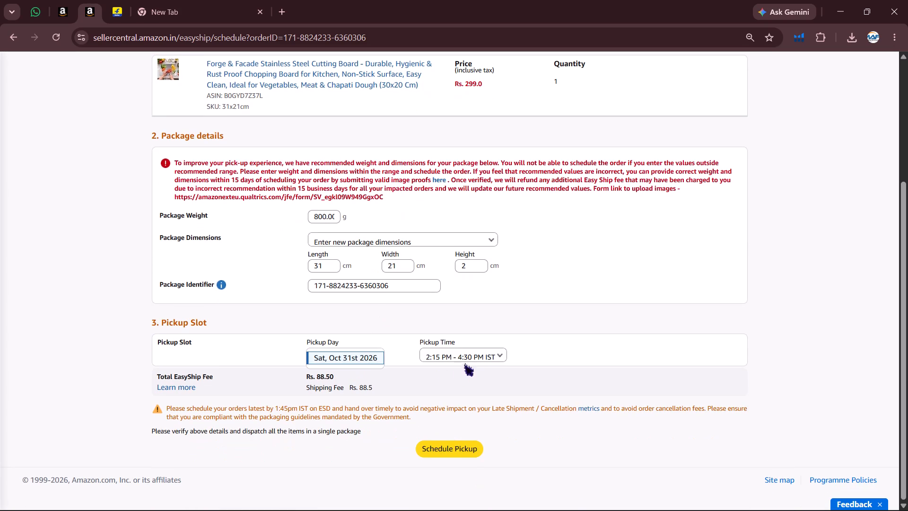
pyautogui.click(468, 358)
pyautogui.click(472, 355)
pyautogui.click(603, 318)
pyautogui.click(466, 447)
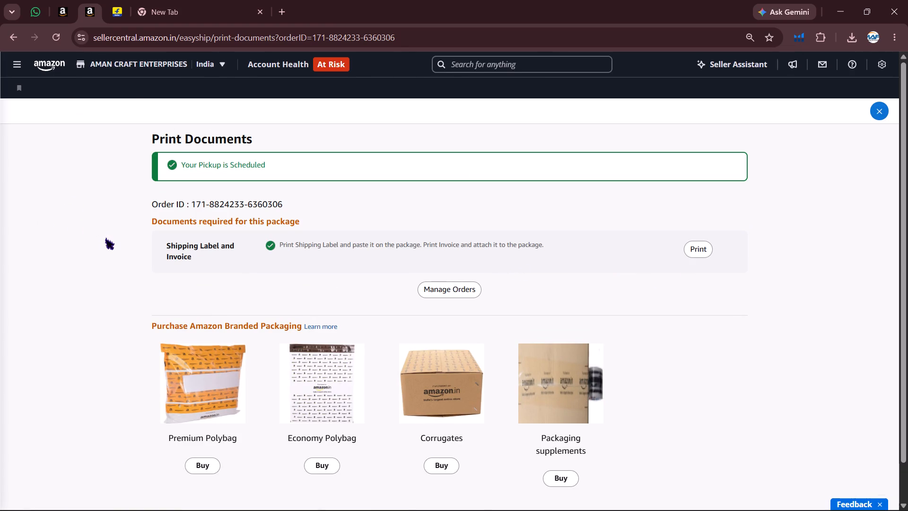
# Return to the Easy Ship orders list, dismiss the introduction message and show the Sent orders waiting for pickup.
pyautogui.click(12, 33)
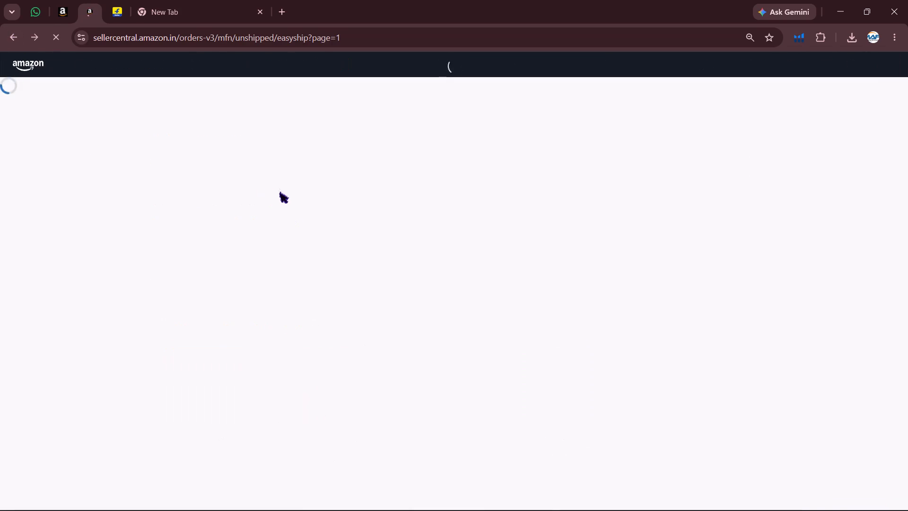
pyautogui.click(713, 238)
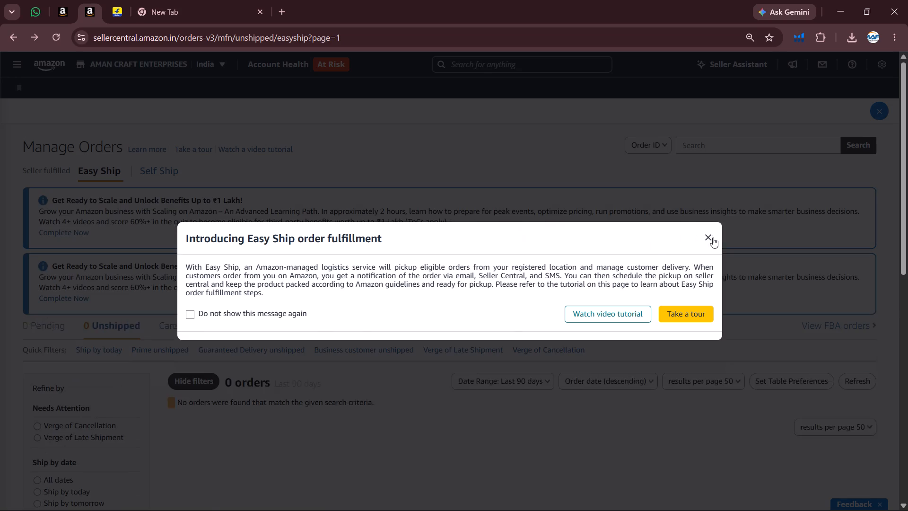
pyautogui.scroll(-3, 533, 443)
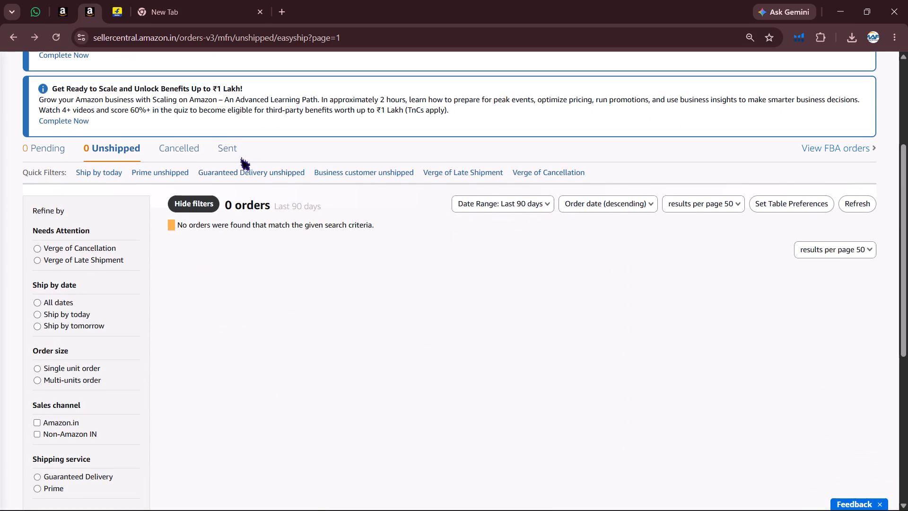
pyautogui.click(233, 149)
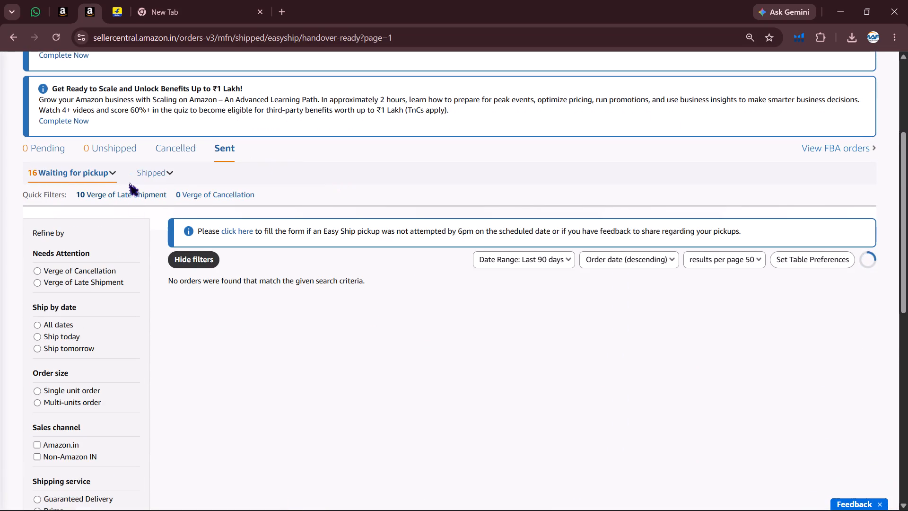
# Review the orders waiting for pickup from newest to oldest and back, examining their products, ship-by dates and handover deadlines.
pyautogui.scroll(-4, 490, 313)
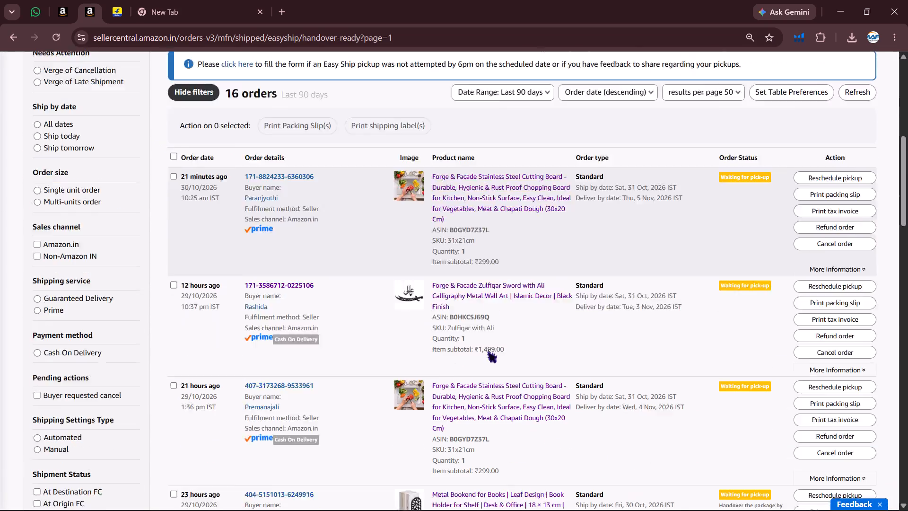
pyautogui.scroll(-20, 488, 349)
pyautogui.scroll(-20, 488, 349)
pyautogui.scroll(-5, 488, 349)
pyautogui.click(371, 470)
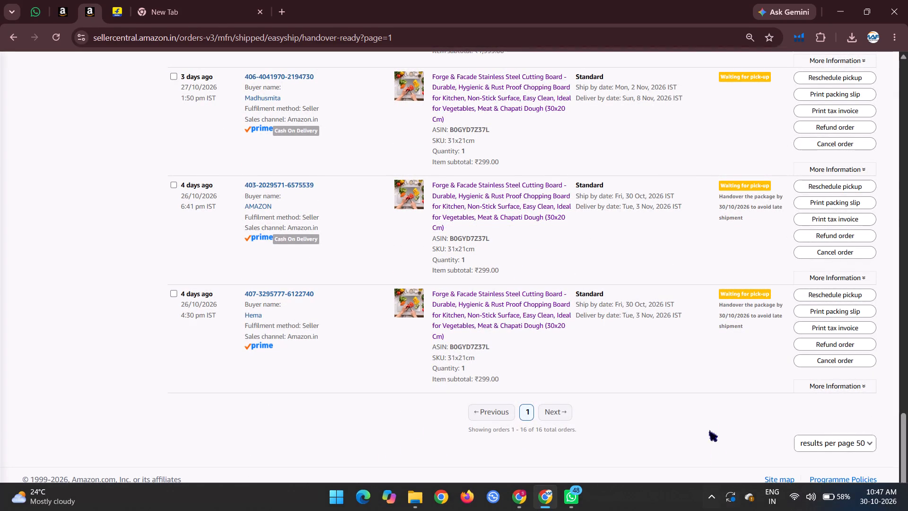
pyautogui.scroll(1, 671, 374)
pyautogui.scroll(1, 681, 313)
pyautogui.scroll(1, 654, 360)
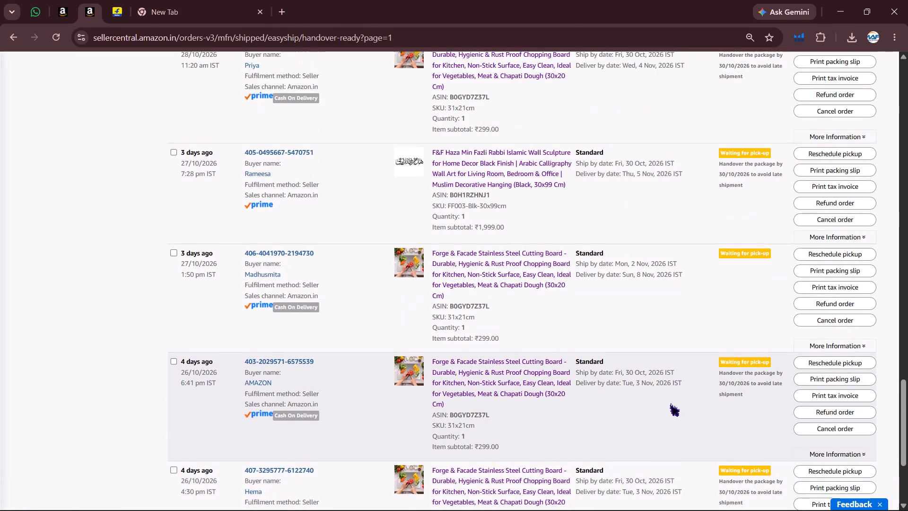
pyautogui.scroll(2, 670, 402)
pyautogui.scroll(1, 668, 313)
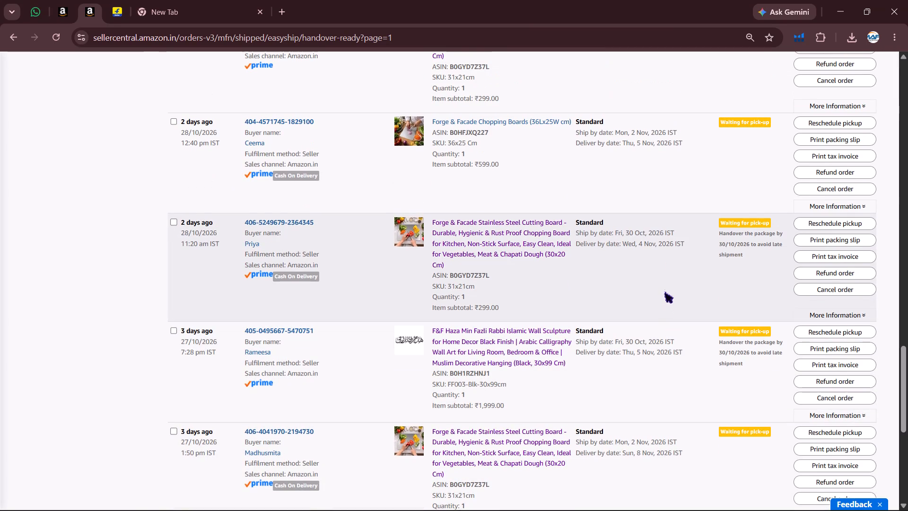
pyautogui.scroll(2, 604, 263)
pyautogui.scroll(3, 662, 369)
pyautogui.scroll(1, 651, 267)
pyautogui.scroll(1, 654, 330)
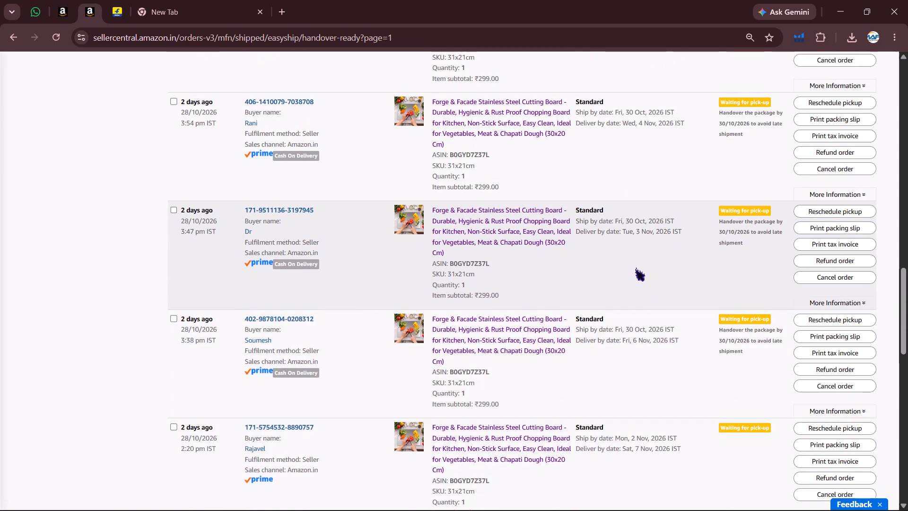
pyautogui.scroll(1, 636, 267)
pyautogui.scroll(1, 656, 341)
pyautogui.scroll(1, 646, 271)
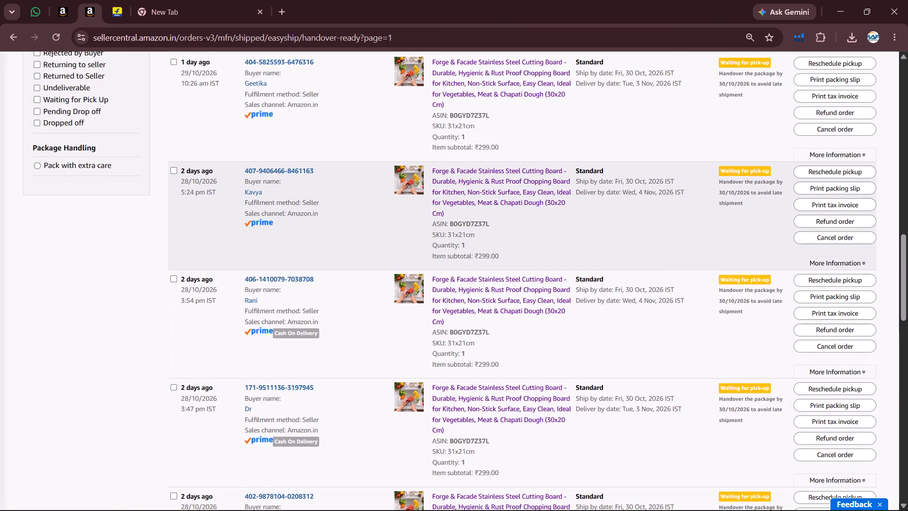
pyautogui.scroll(3, 637, 245)
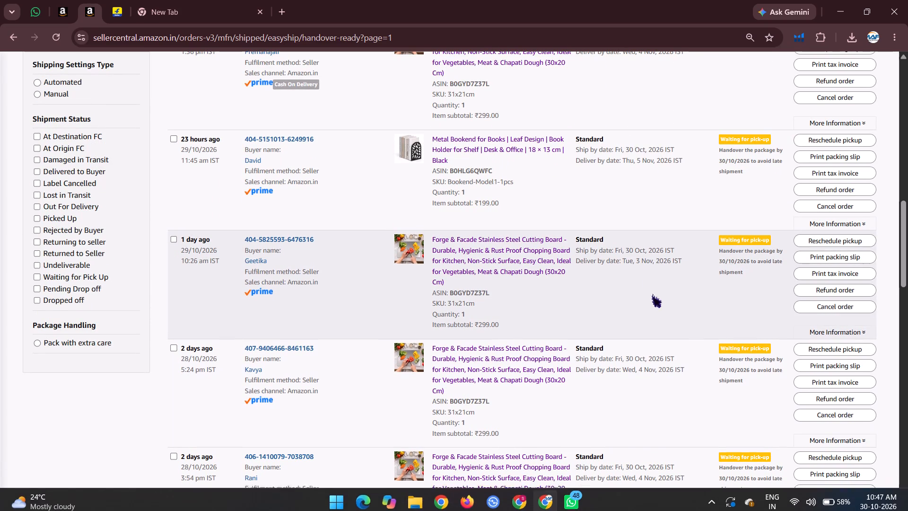
pyautogui.scroll(2, 653, 299)
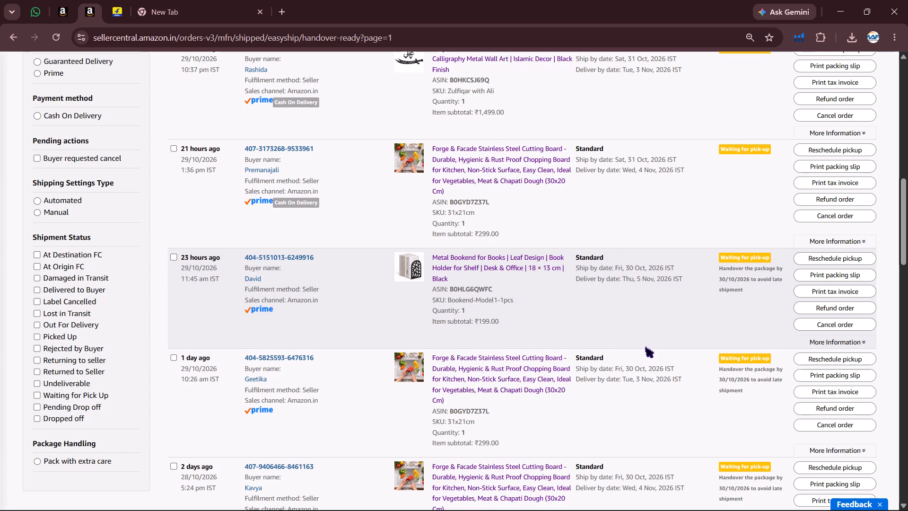
pyautogui.scroll(3, 591, 216)
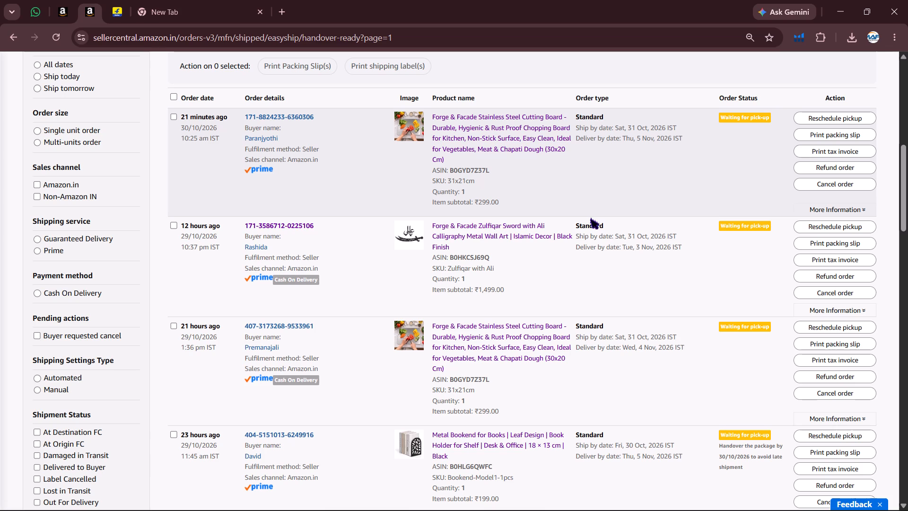
# Recheck the orders waiting for pickup down to the oldest and back, comparing products, quantities and which ones need handover by 30/10/2026.
pyautogui.scroll(-5, 571, 237)
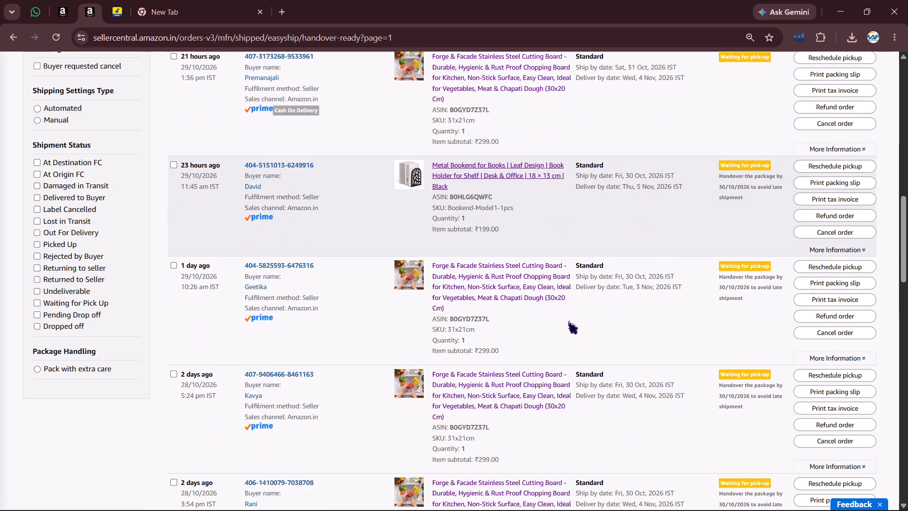
pyautogui.scroll(-12, 554, 322)
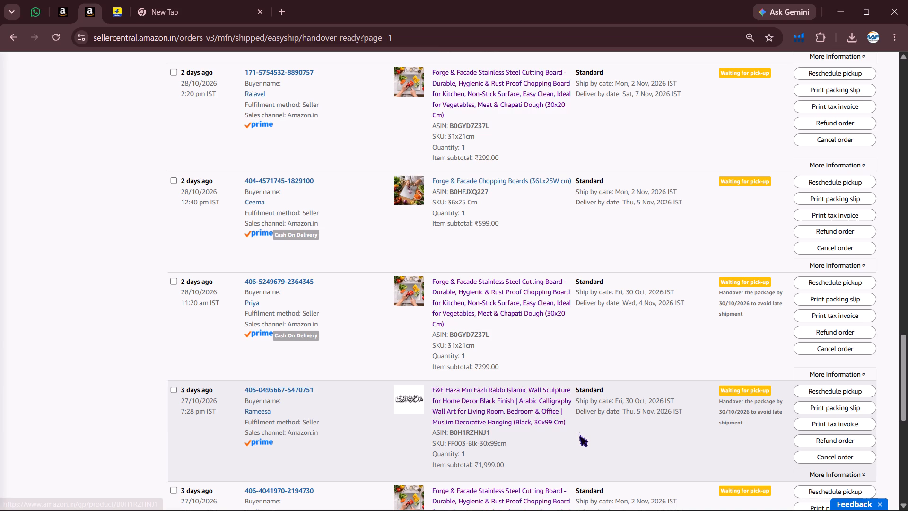
pyautogui.scroll(-4, 501, 366)
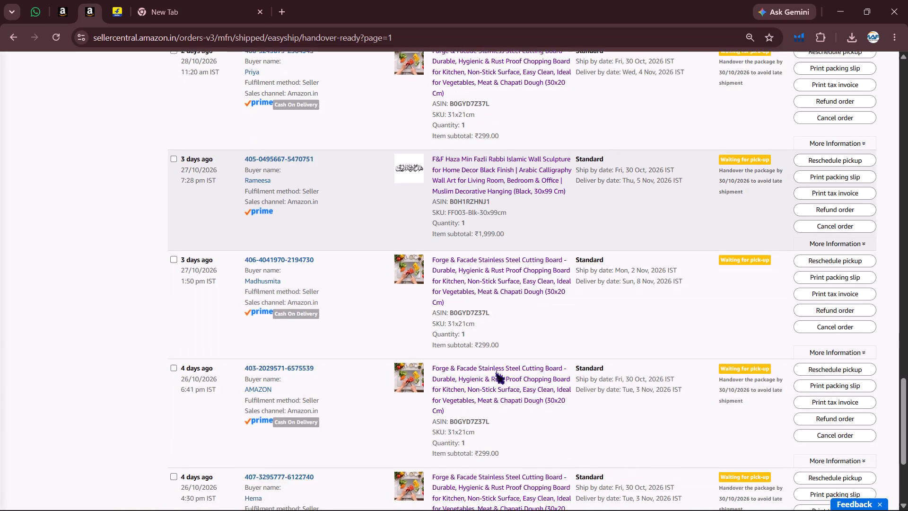
pyautogui.scroll(5, 494, 371)
pyautogui.scroll(-20, 494, 371)
pyautogui.scroll(-3, 662, 476)
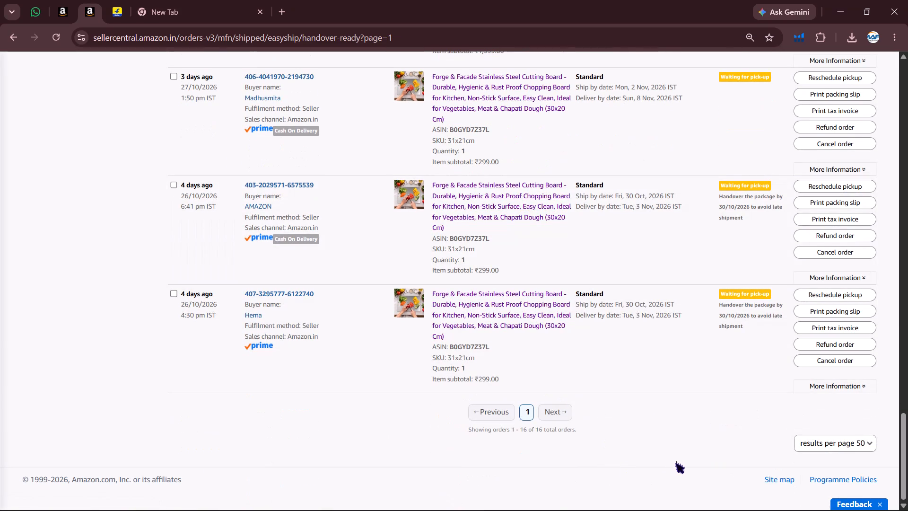
pyautogui.scroll(1, 612, 369)
pyautogui.scroll(1, 620, 326)
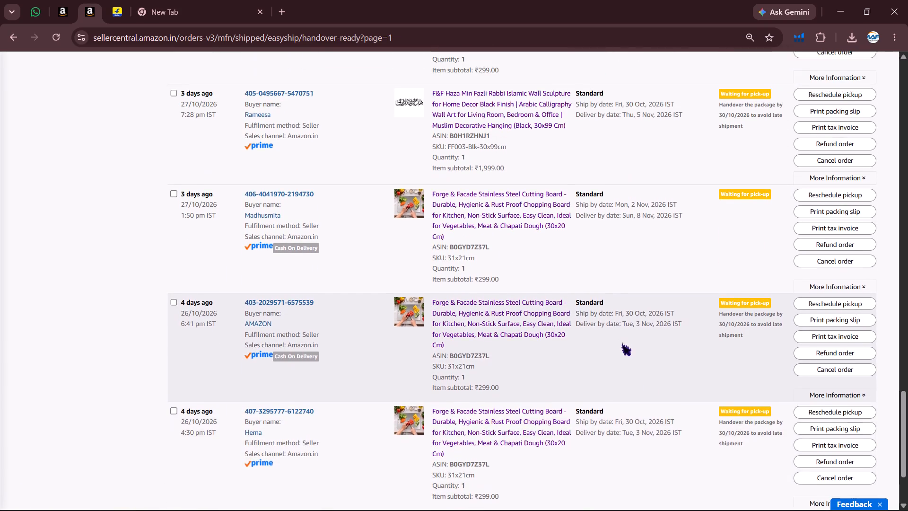
pyautogui.scroll(4, 625, 355)
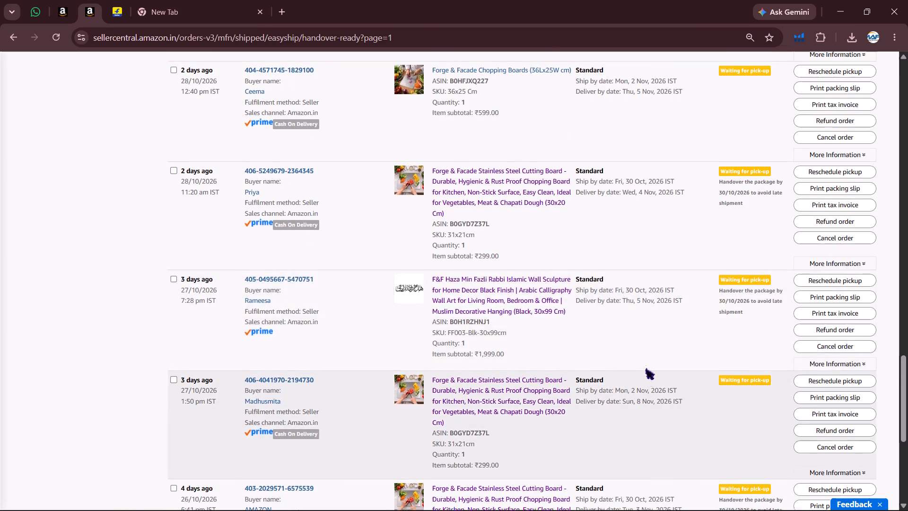
pyautogui.scroll(2, 645, 366)
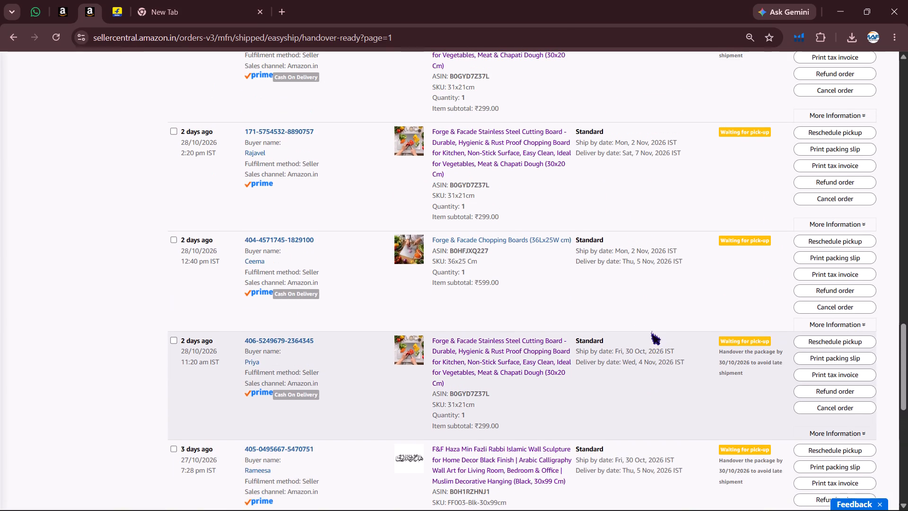
pyautogui.scroll(4, 651, 334)
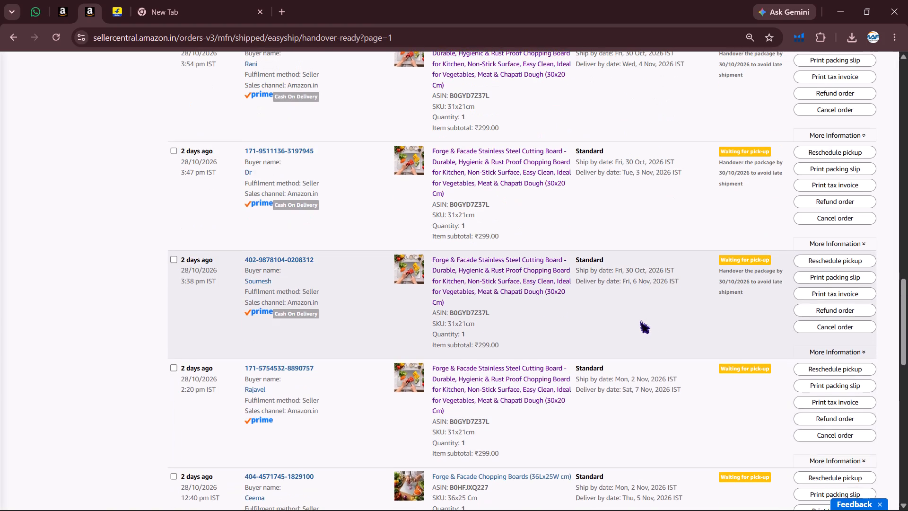
pyautogui.scroll(2, 635, 315)
pyautogui.scroll(2, 654, 355)
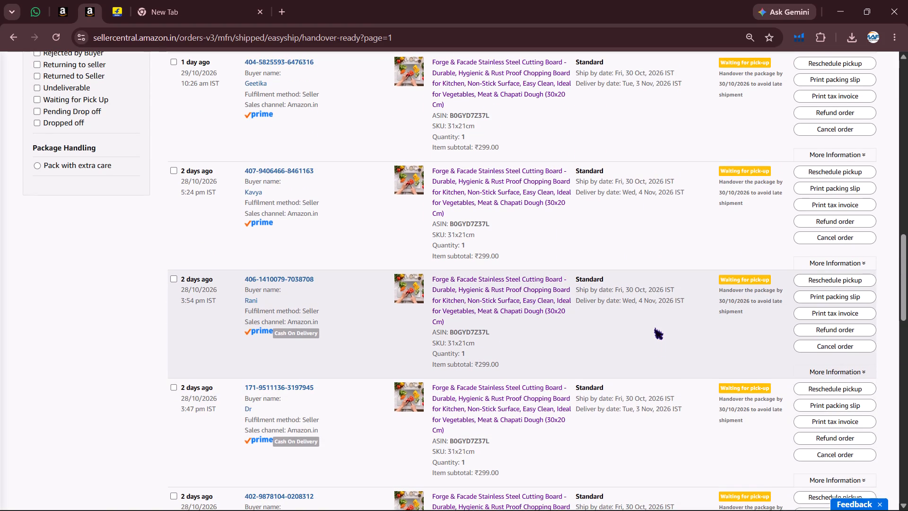
pyautogui.scroll(2, 665, 245)
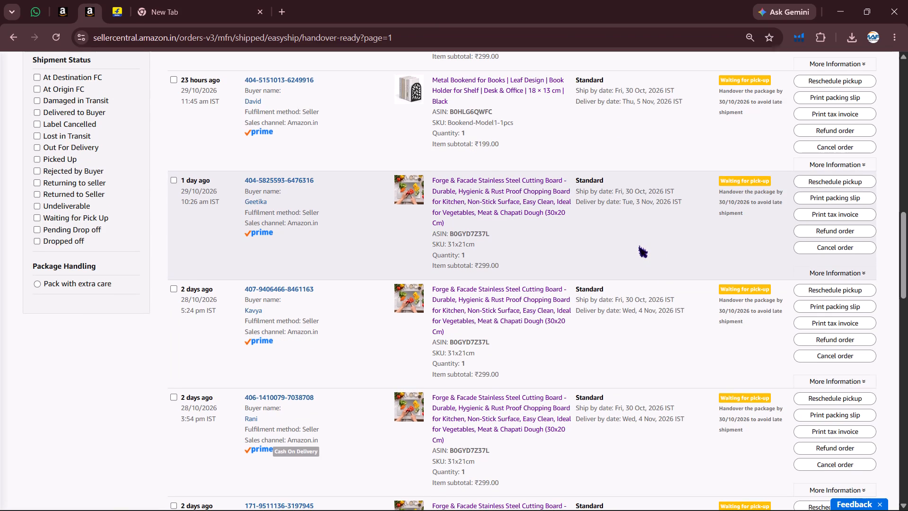
pyautogui.scroll(1, 638, 244)
pyautogui.scroll(2, 632, 299)
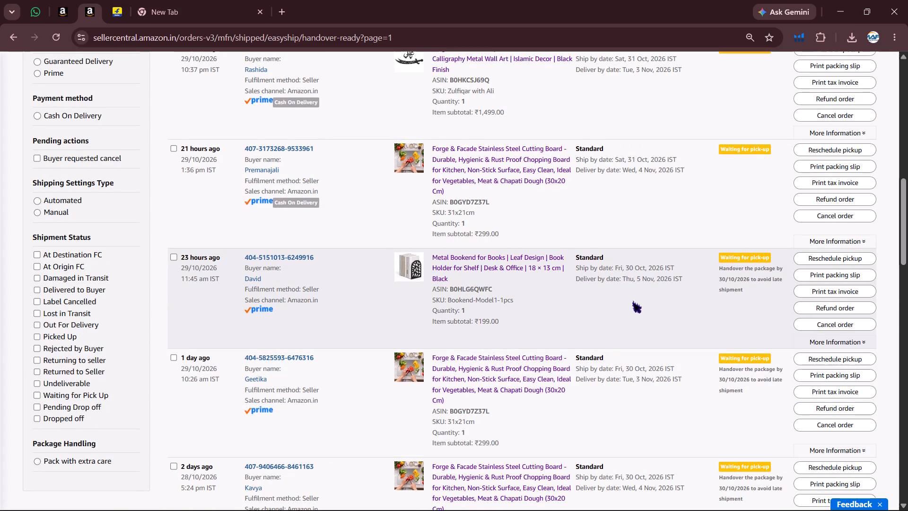
pyautogui.scroll(3, 632, 299)
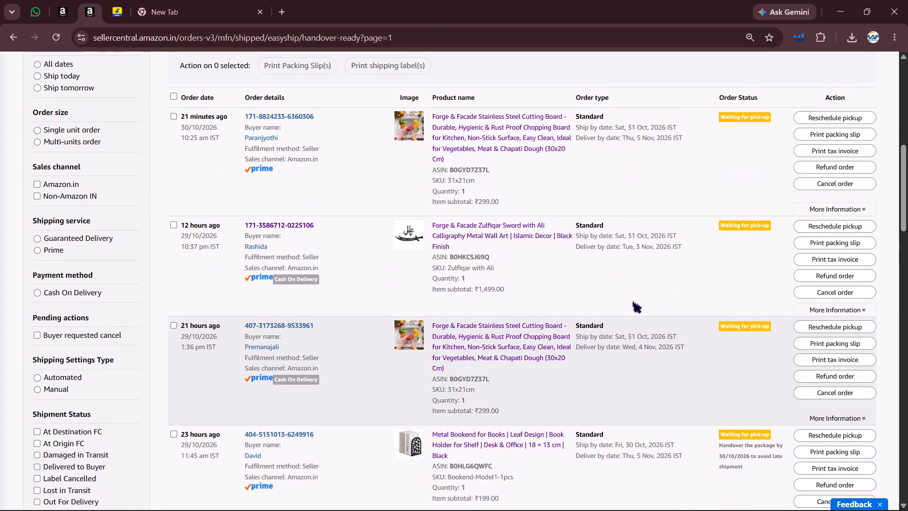
# Go through the orders waiting for pickup once more, newest to oldest and back, checking each product, quantity, ship-by date and handover deadline.
pyautogui.scroll(1, 632, 299)
pyautogui.scroll(-3, 637, 277)
pyautogui.scroll(-1, 619, 197)
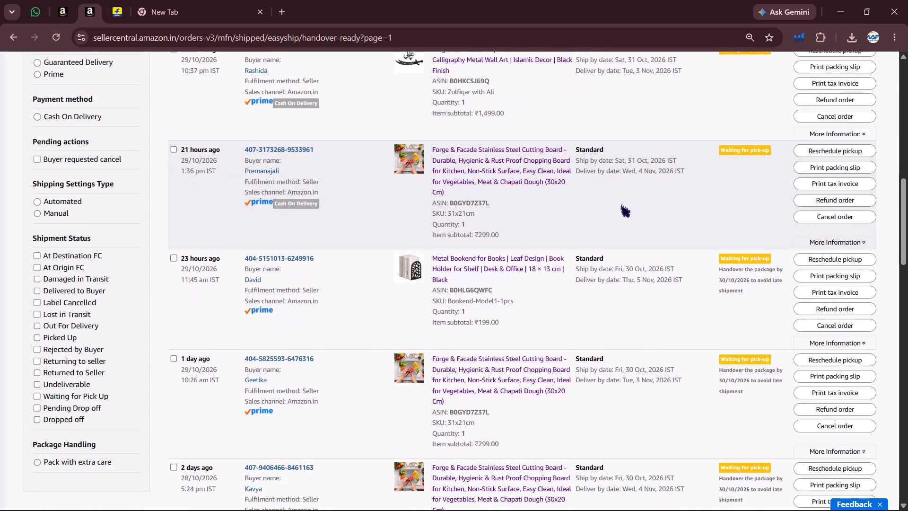
pyautogui.scroll(-2, 632, 192)
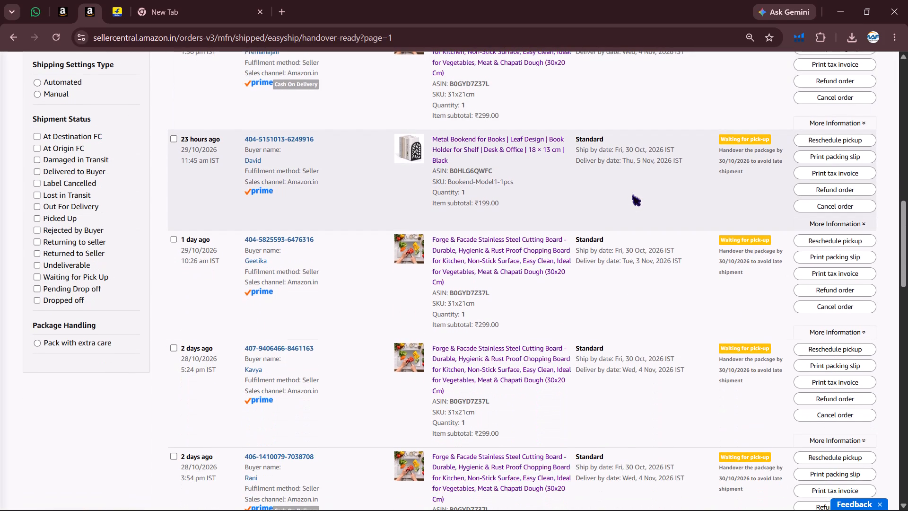
pyautogui.scroll(-1, 632, 192)
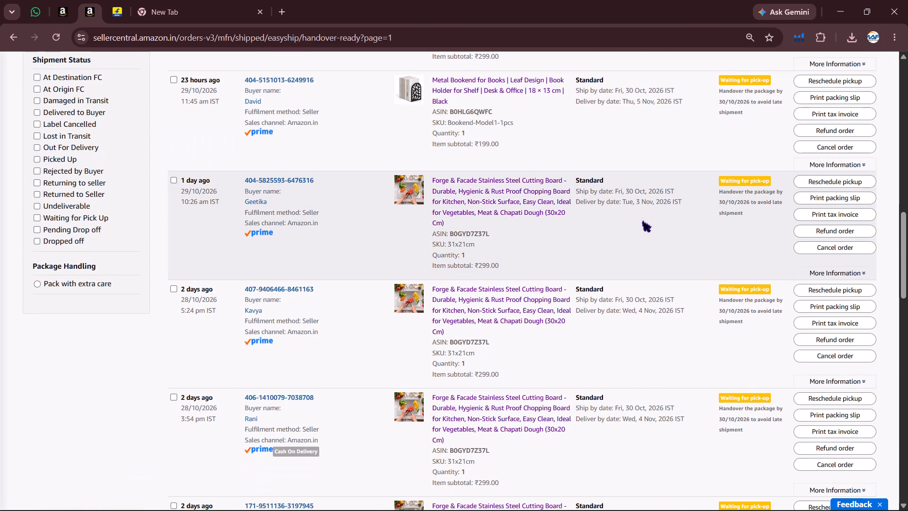
pyautogui.scroll(-1, 645, 213)
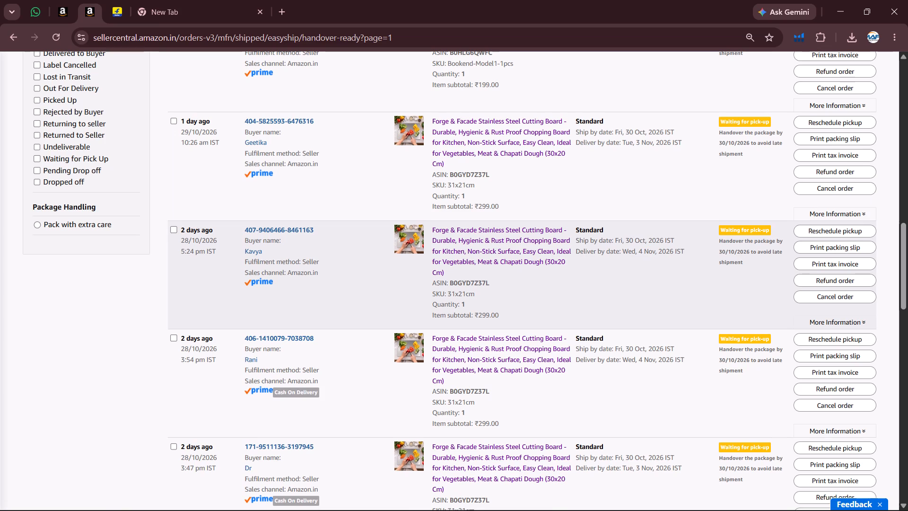
pyautogui.scroll(-3, 639, 249)
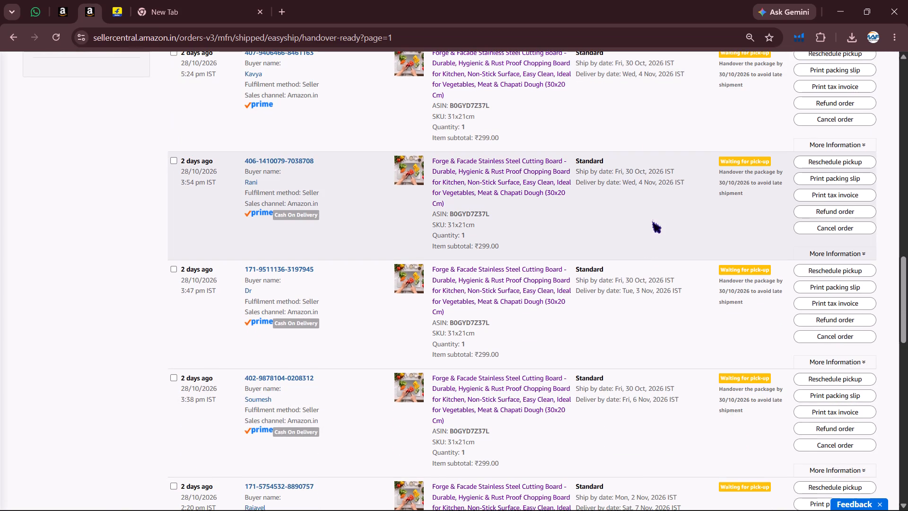
pyautogui.scroll(-2, 652, 219)
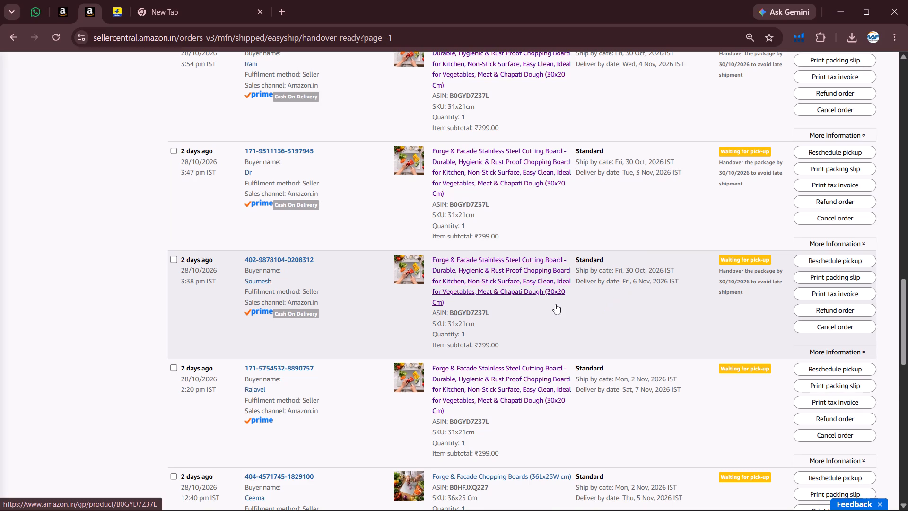
pyautogui.scroll(-2, 565, 300)
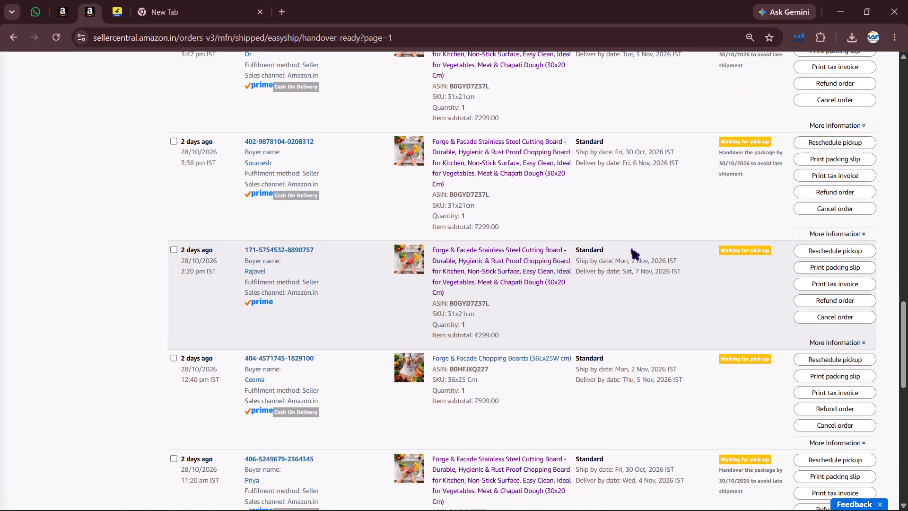
pyautogui.scroll(-2, 649, 252)
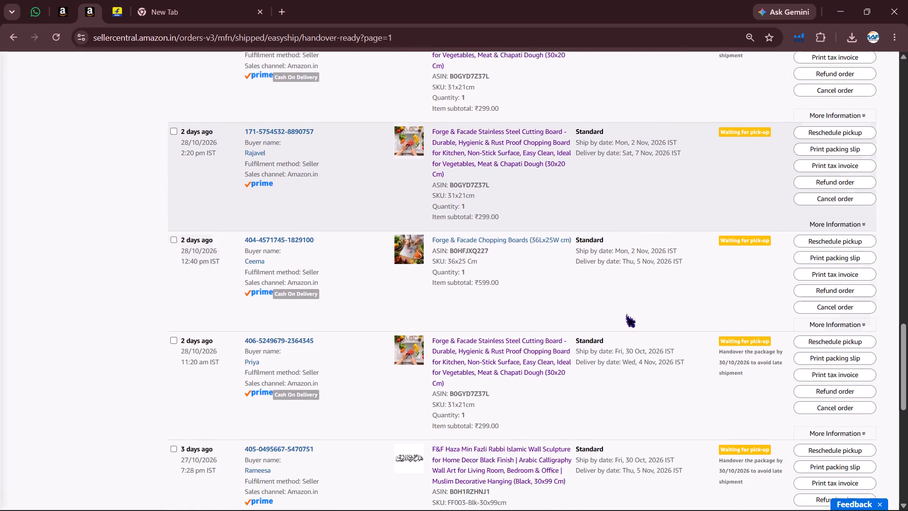
pyautogui.scroll(-2, 626, 313)
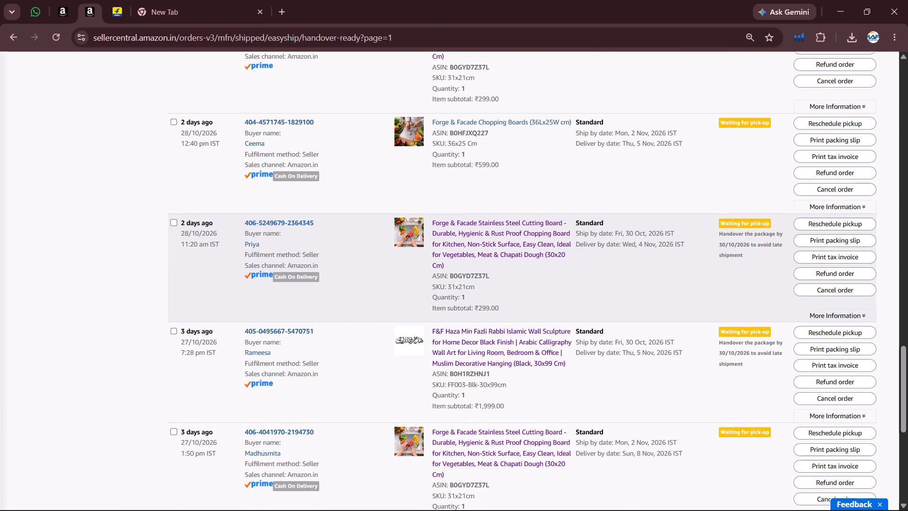
pyautogui.scroll(-2, 613, 261)
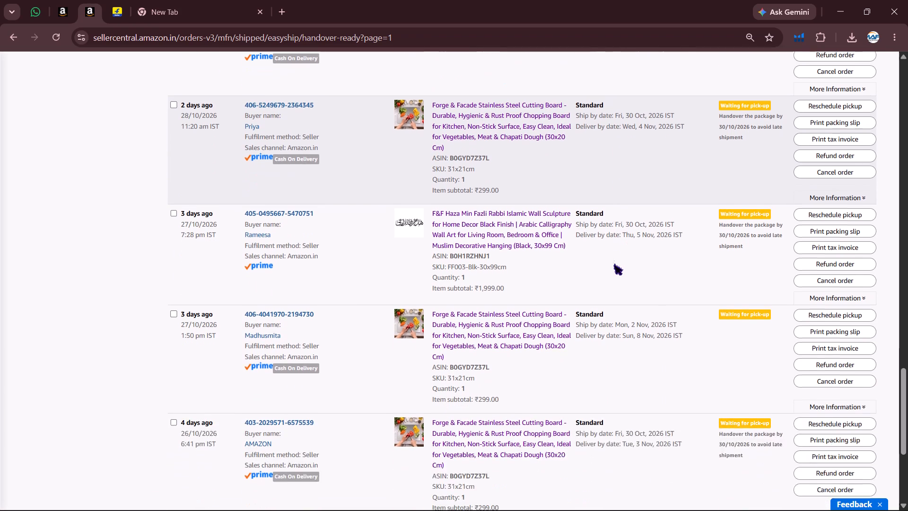
pyautogui.scroll(-1, 613, 261)
pyautogui.scroll(-1, 599, 298)
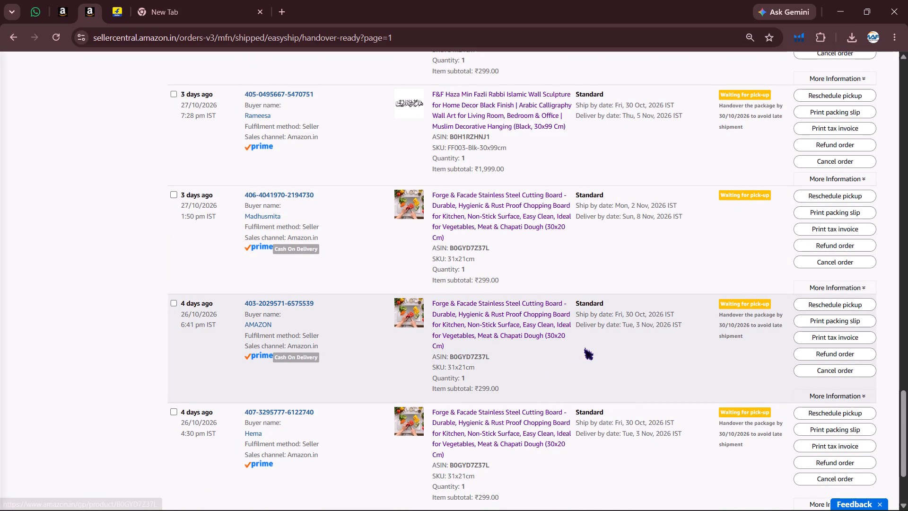
pyautogui.scroll(-2, 613, 330)
pyautogui.scroll(6, 614, 362)
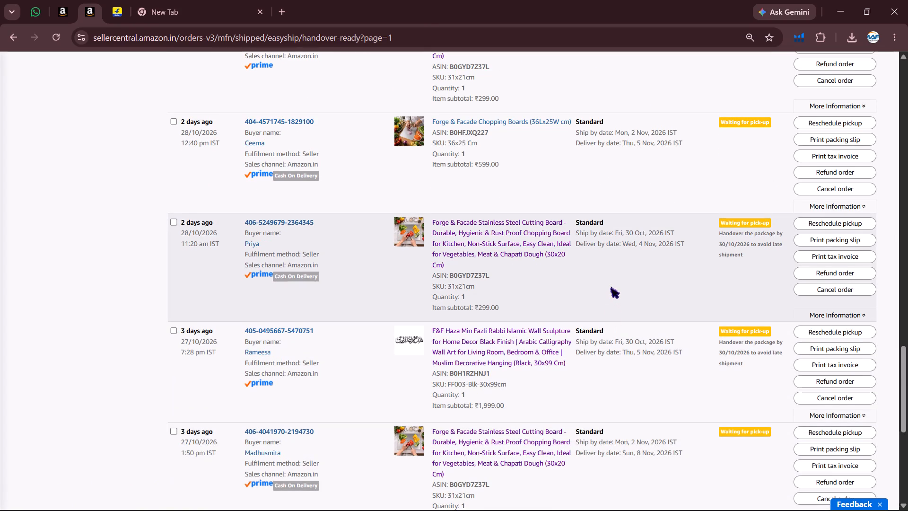
pyautogui.scroll(16, 610, 284)
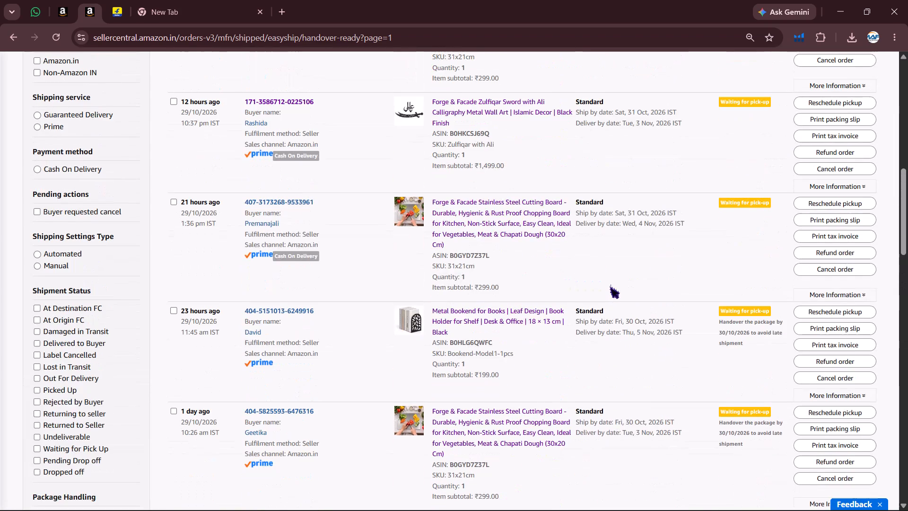
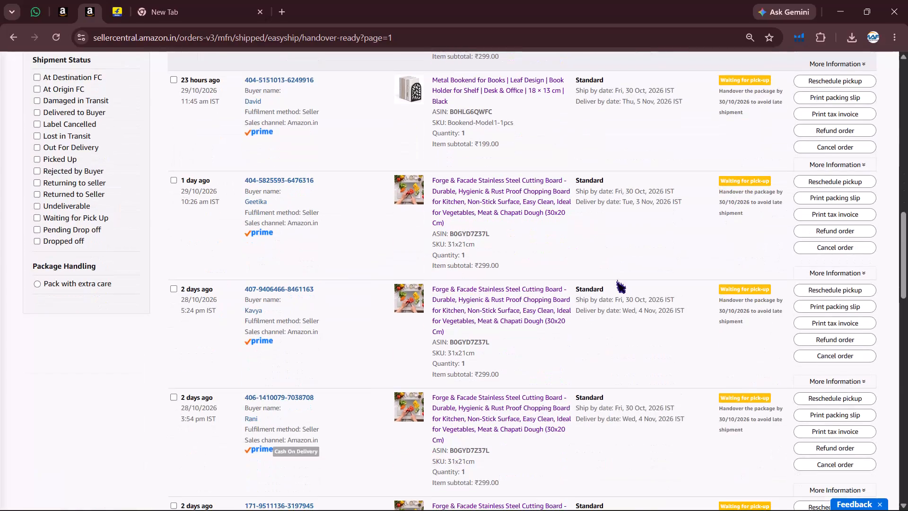
# Review the orders waiting for pickup down to the oldest, checking each product, quantity, ship-by date and handover deadline.
pyautogui.scroll(-10, 617, 279)
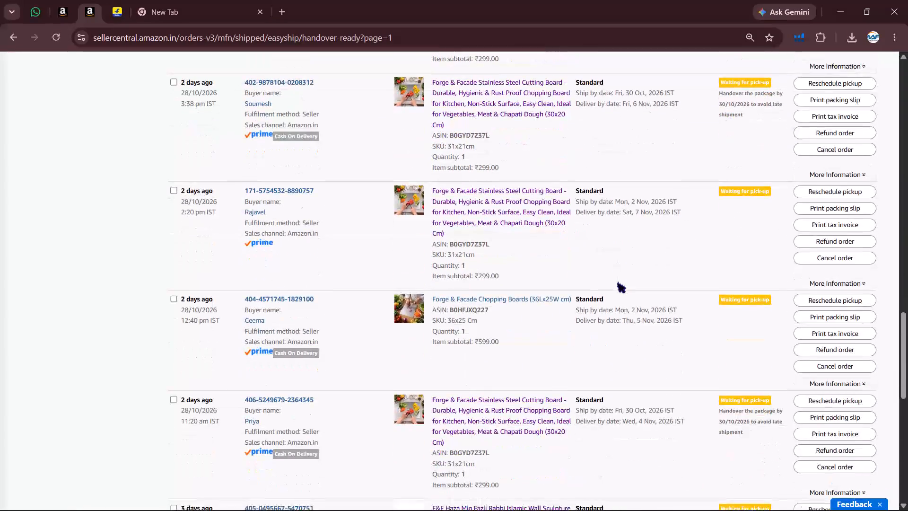
pyautogui.scroll(-6, 617, 279)
pyautogui.scroll(3, 617, 279)
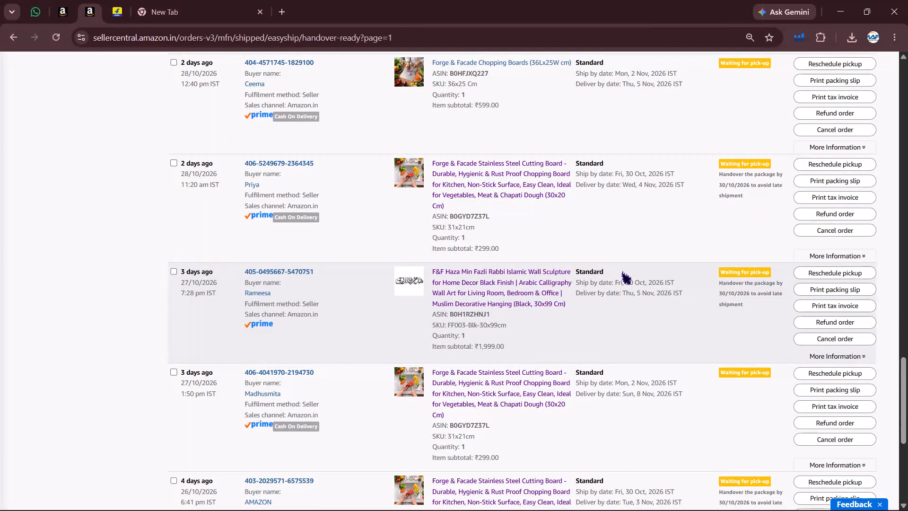
pyautogui.scroll(-5, 585, 300)
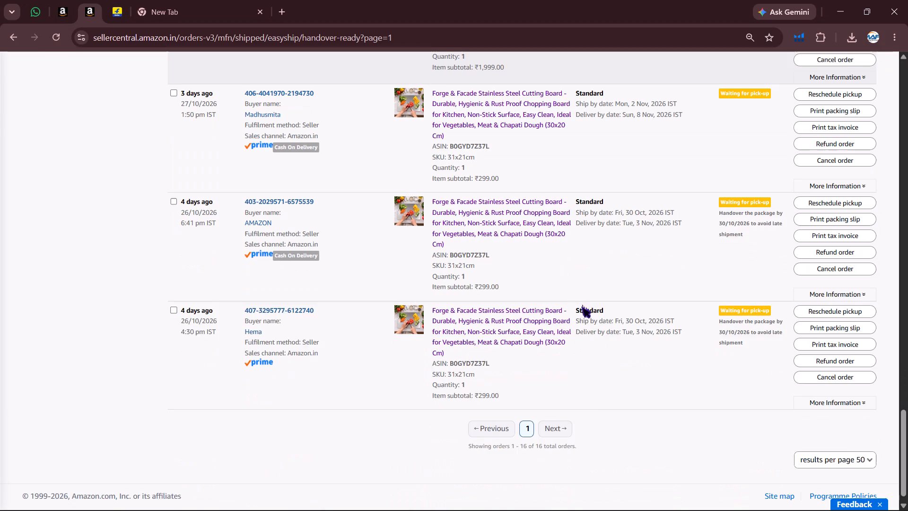
pyautogui.scroll(-10, 582, 304)
# Recheck the orders waiting for pickup from the oldest back to the newest, comparing products, quantities and handover deadlines.
pyautogui.scroll(4, 681, 360)
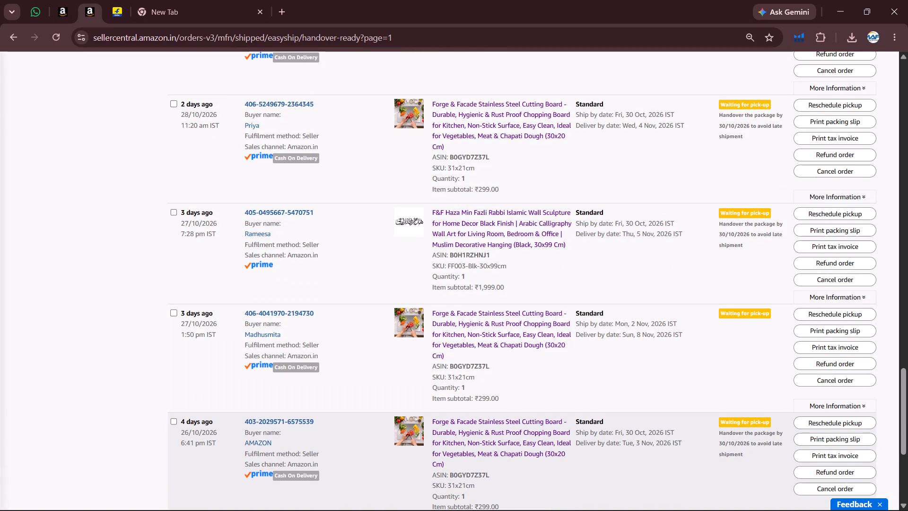
pyautogui.scroll(2, 642, 441)
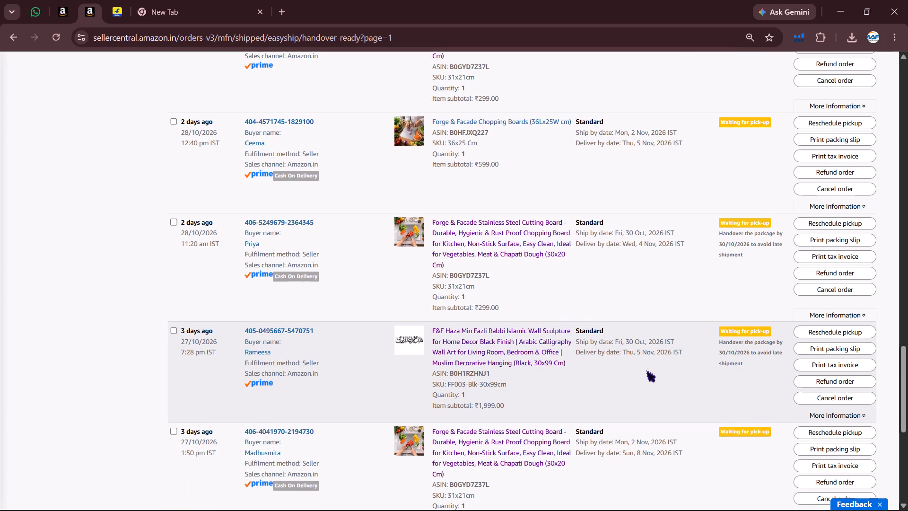
pyautogui.scroll(1, 649, 291)
pyautogui.scroll(1, 654, 333)
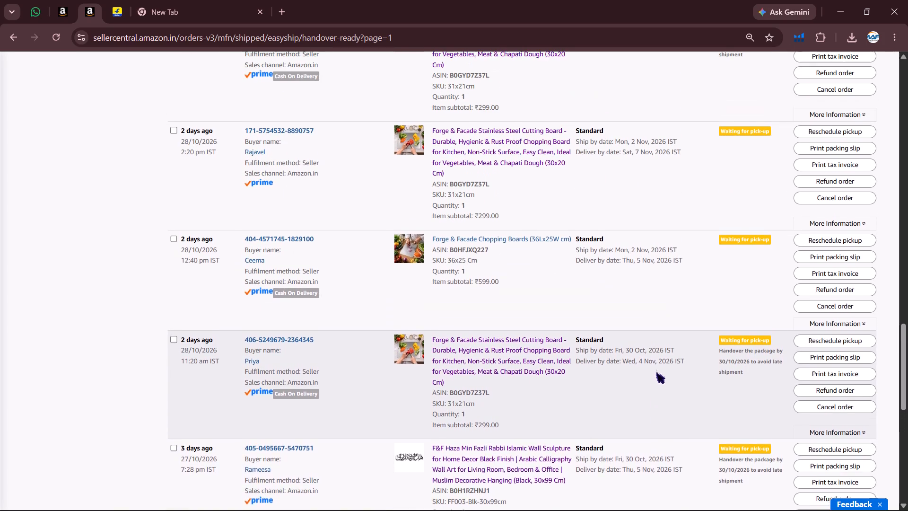
pyautogui.scroll(3, 656, 377)
pyautogui.scroll(3, 635, 255)
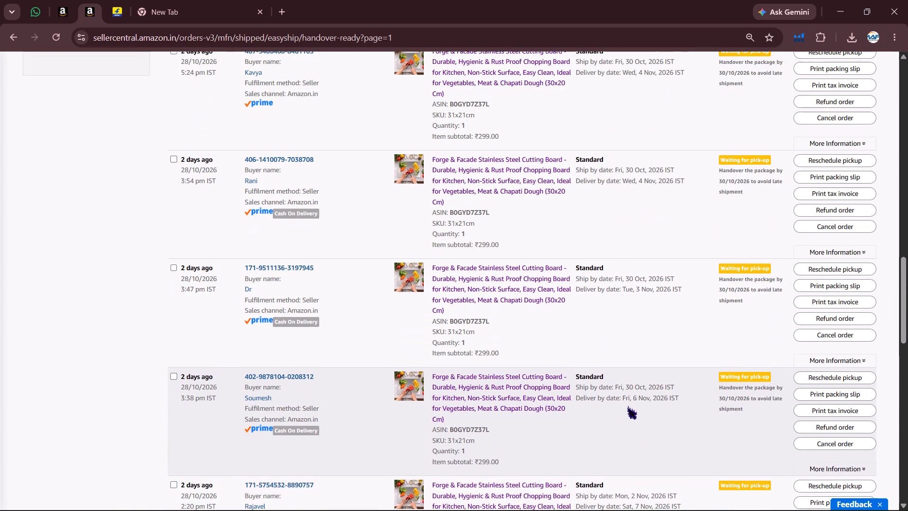
pyautogui.scroll(2, 648, 317)
pyautogui.scroll(3, 635, 271)
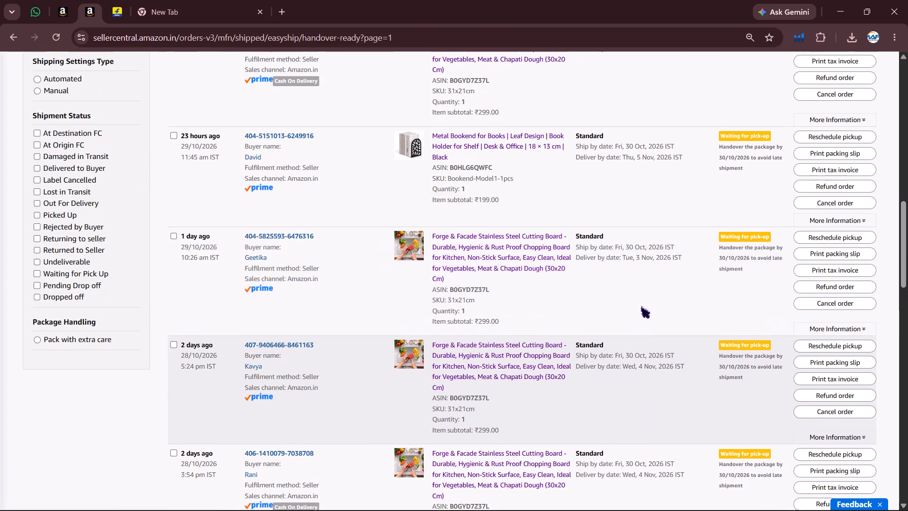
pyautogui.scroll(2, 637, 276)
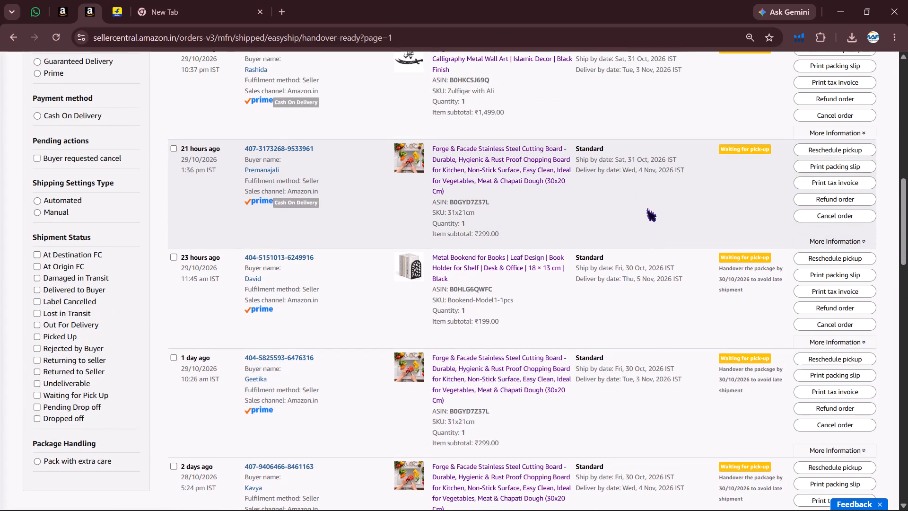
pyautogui.scroll(5, 638, 291)
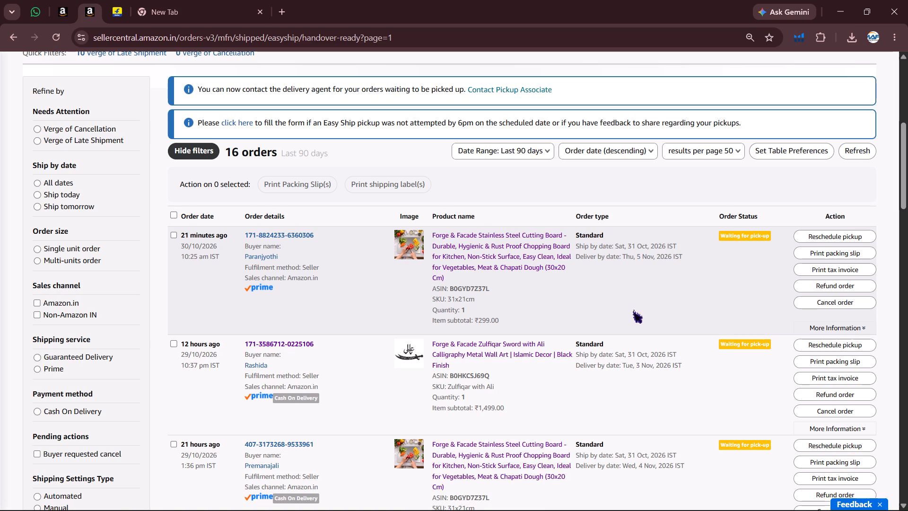
# Open the details of the oldest order waiting for pickup and examine its summary, package and scheduled pickup information.
pyautogui.scroll(-7, 487, 254)
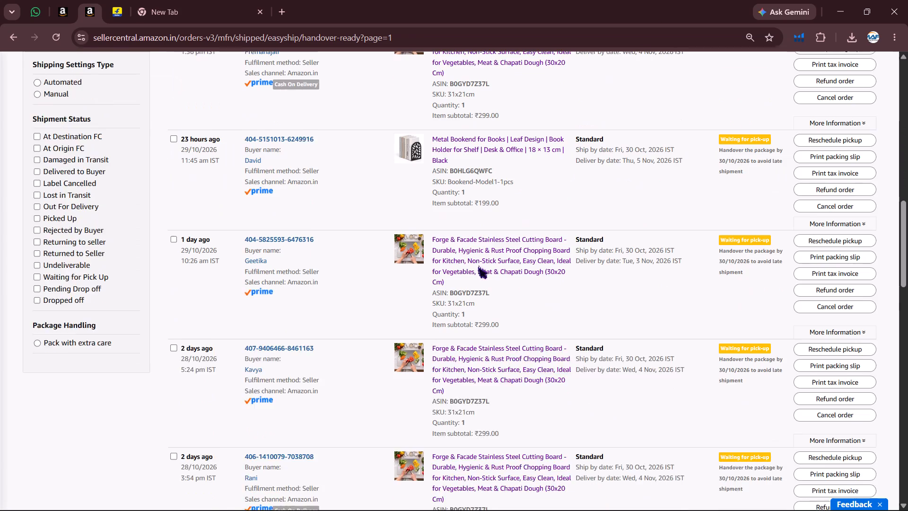
pyautogui.scroll(-20, 478, 264)
pyautogui.scroll(-5, 478, 264)
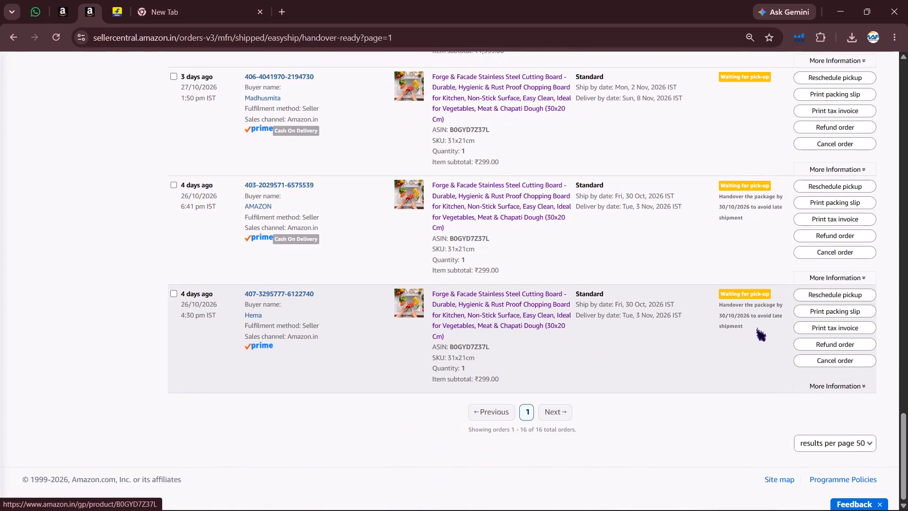
pyautogui.click(305, 291)
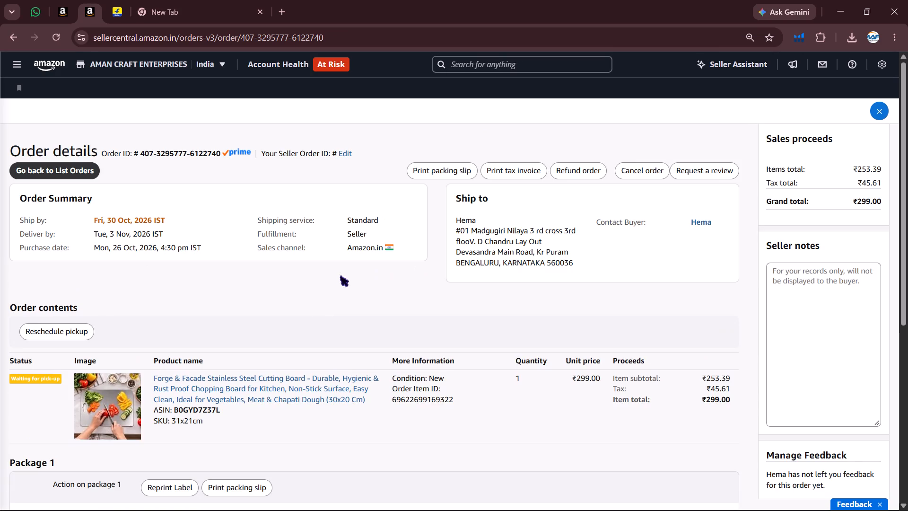
pyautogui.scroll(-5, 642, 352)
pyautogui.scroll(-4, 439, 414)
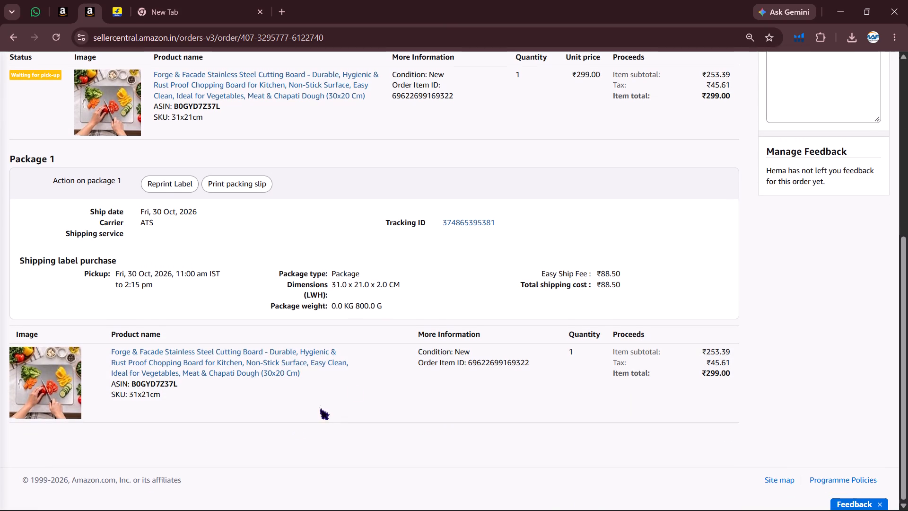
pyautogui.scroll(7, 352, 358)
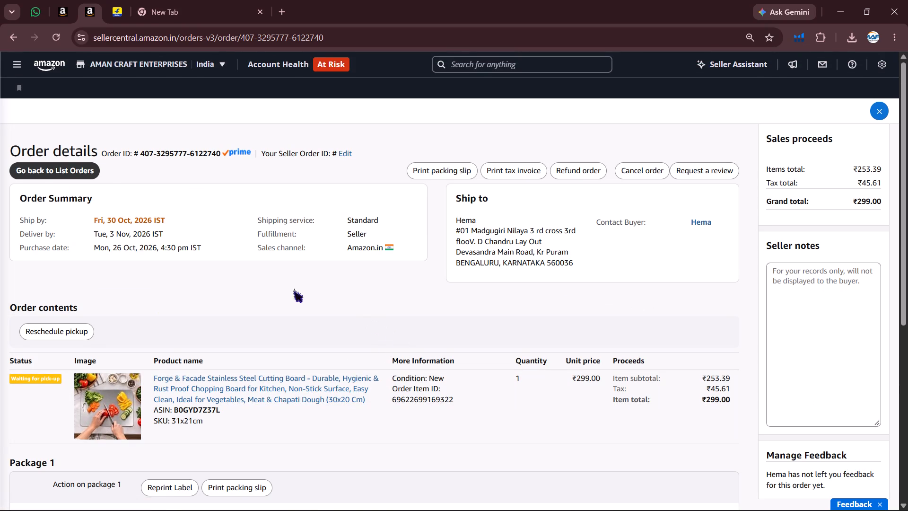
# Open the oldest order's shipping label and invoice for reprinting, cancel saving the PDF and close the document window.
pyautogui.scroll(-6, 131, 282)
pyautogui.click(168, 185)
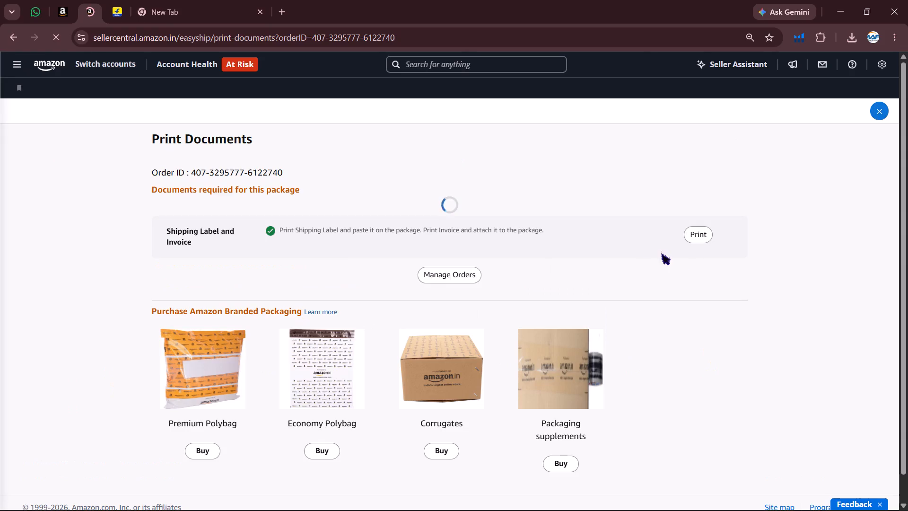
pyautogui.click(701, 249)
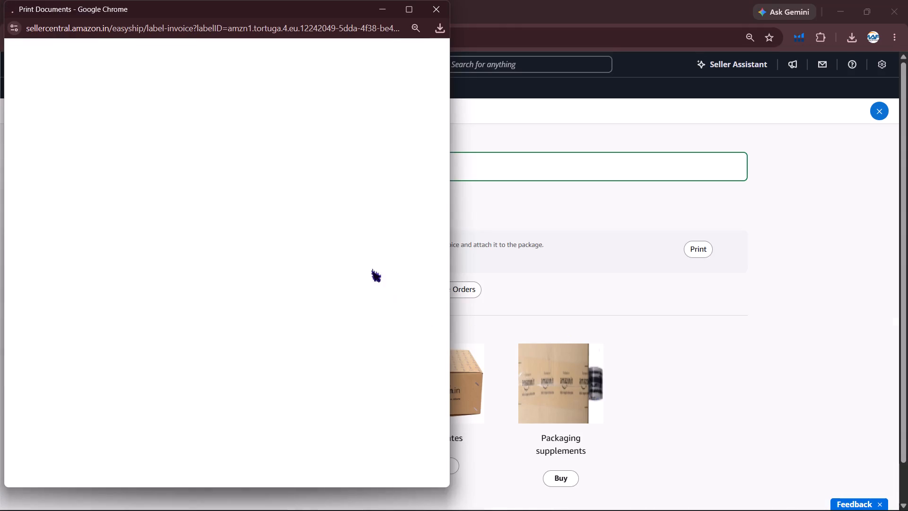
pyautogui.click(329, 55)
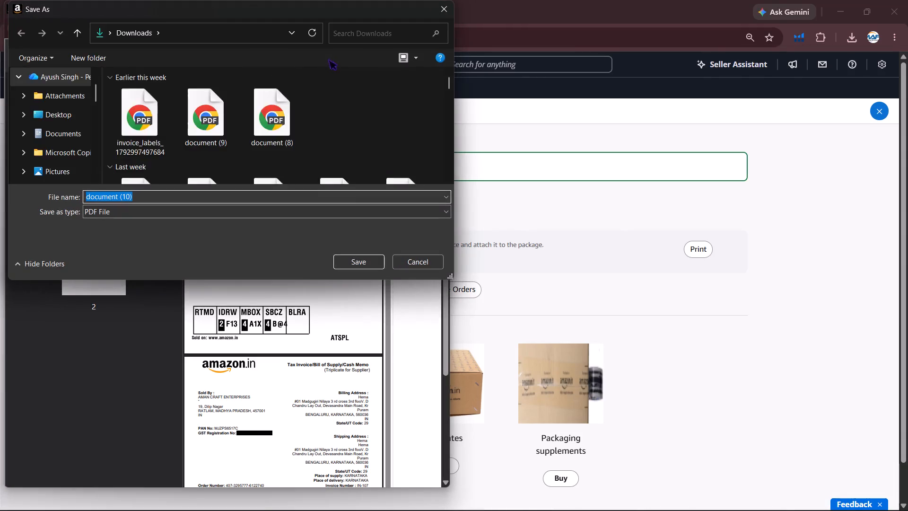
pyautogui.click(408, 255)
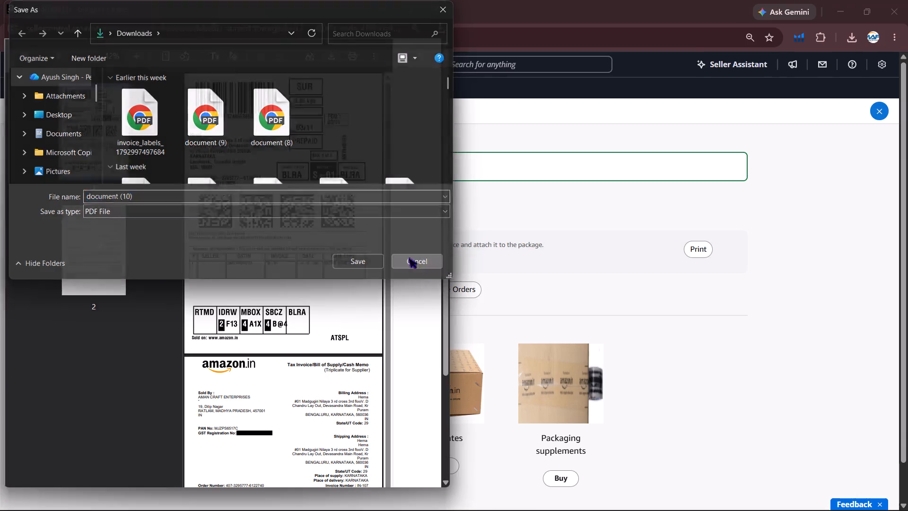
pyautogui.click(434, 16)
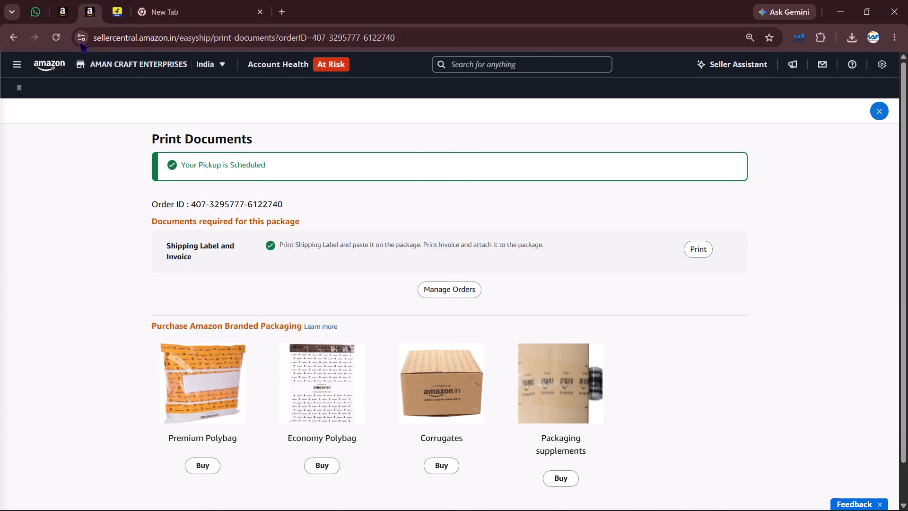
# Return through the order details to the list of orders waiting for pickup and dismiss the Easy Ship introduction message.
pyautogui.click(10, 39)
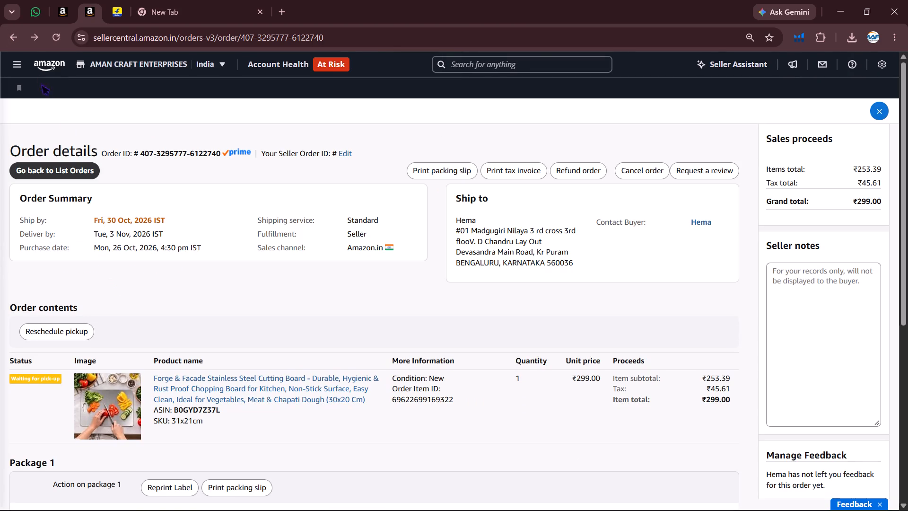
pyautogui.click(14, 35)
pyautogui.click(705, 242)
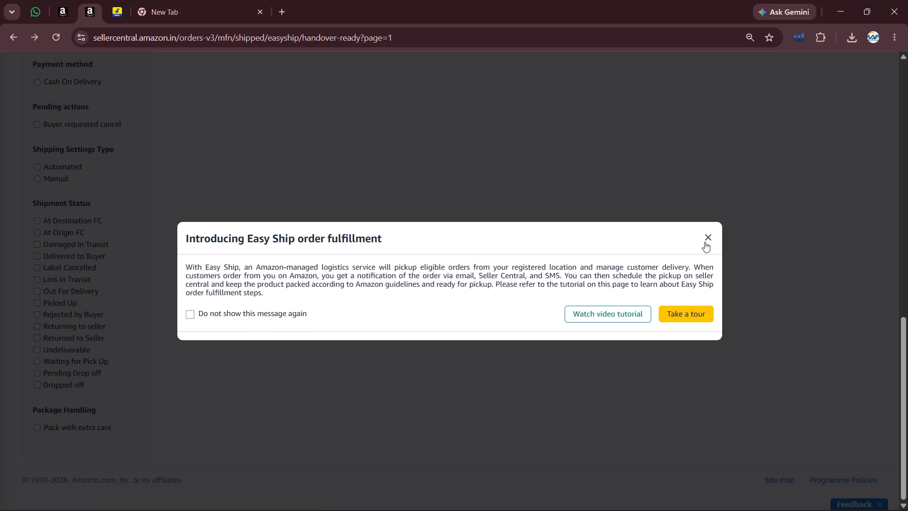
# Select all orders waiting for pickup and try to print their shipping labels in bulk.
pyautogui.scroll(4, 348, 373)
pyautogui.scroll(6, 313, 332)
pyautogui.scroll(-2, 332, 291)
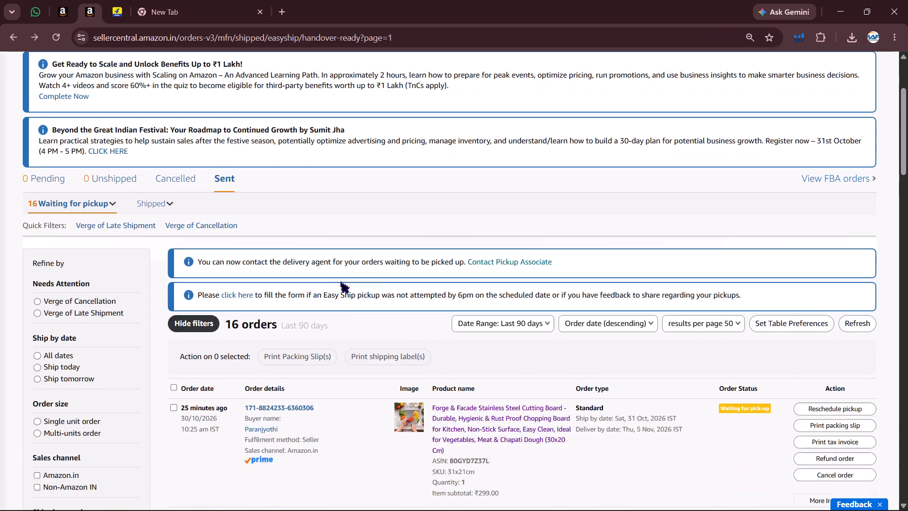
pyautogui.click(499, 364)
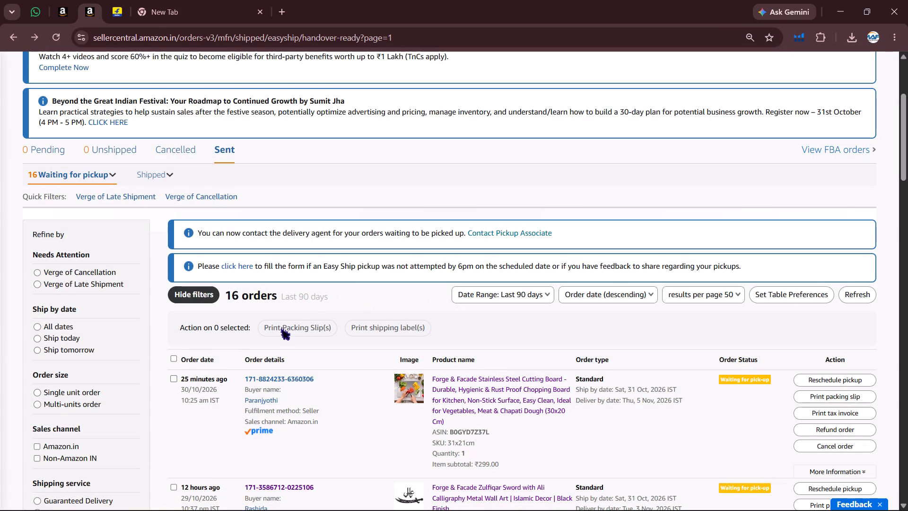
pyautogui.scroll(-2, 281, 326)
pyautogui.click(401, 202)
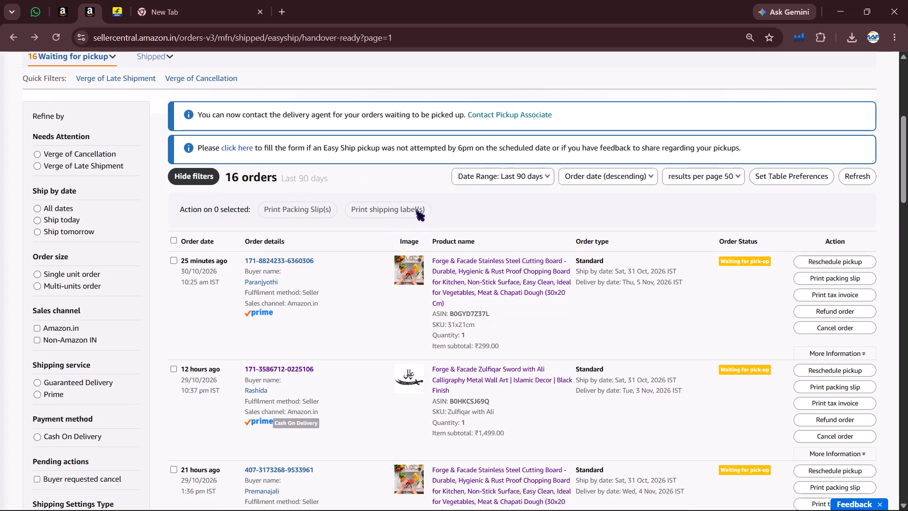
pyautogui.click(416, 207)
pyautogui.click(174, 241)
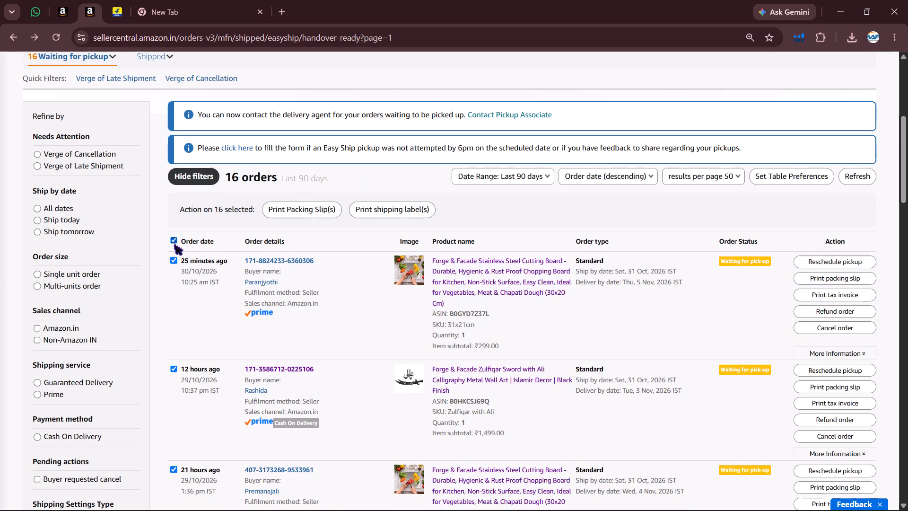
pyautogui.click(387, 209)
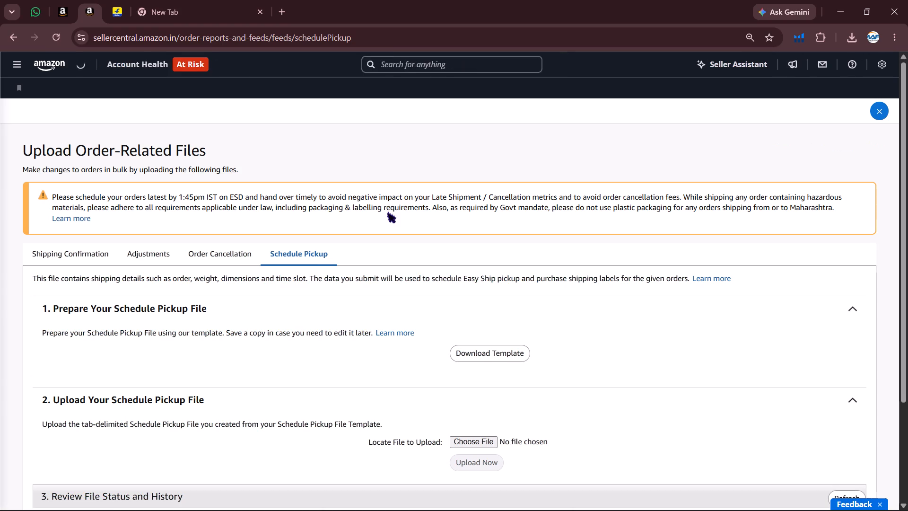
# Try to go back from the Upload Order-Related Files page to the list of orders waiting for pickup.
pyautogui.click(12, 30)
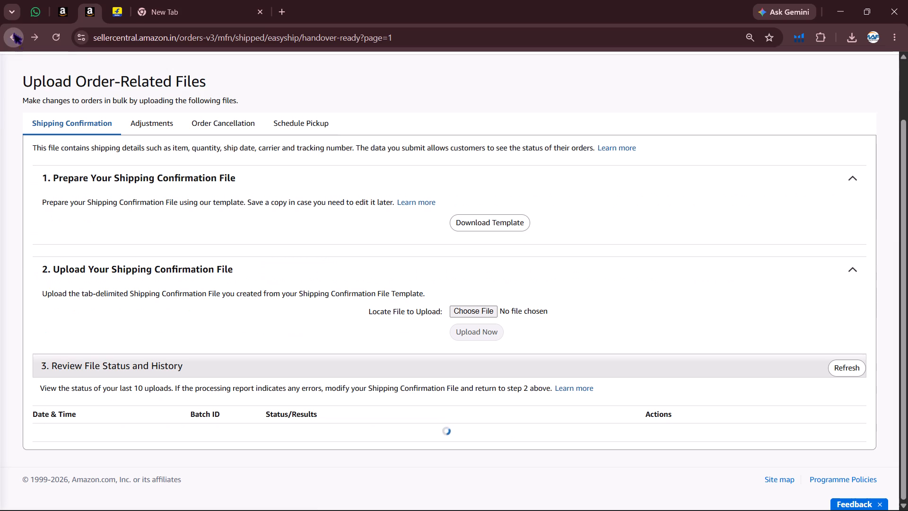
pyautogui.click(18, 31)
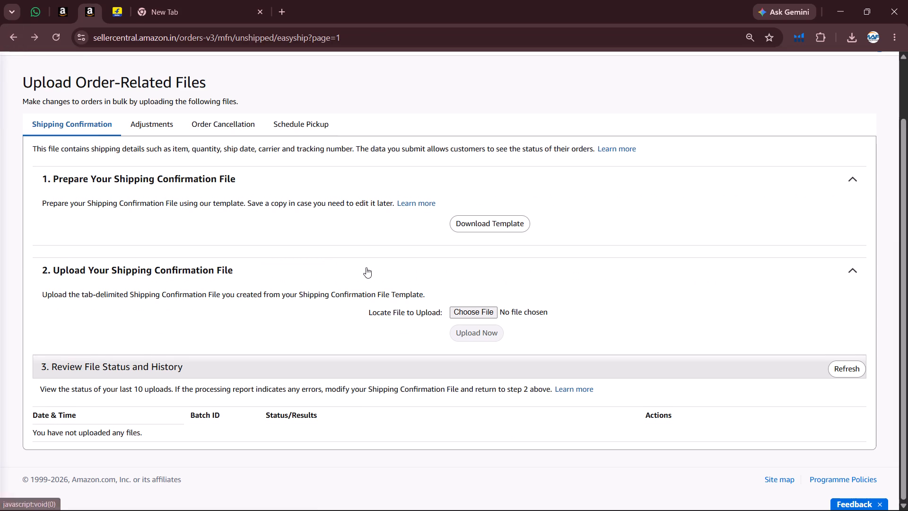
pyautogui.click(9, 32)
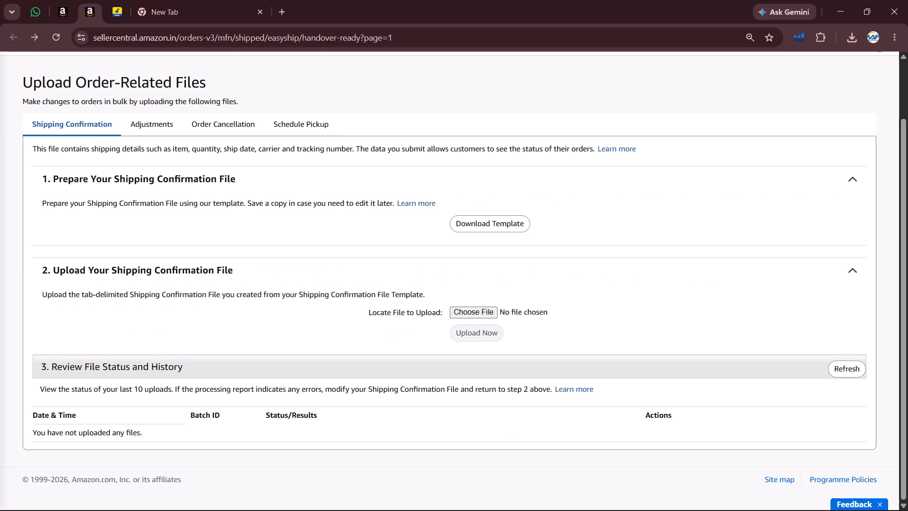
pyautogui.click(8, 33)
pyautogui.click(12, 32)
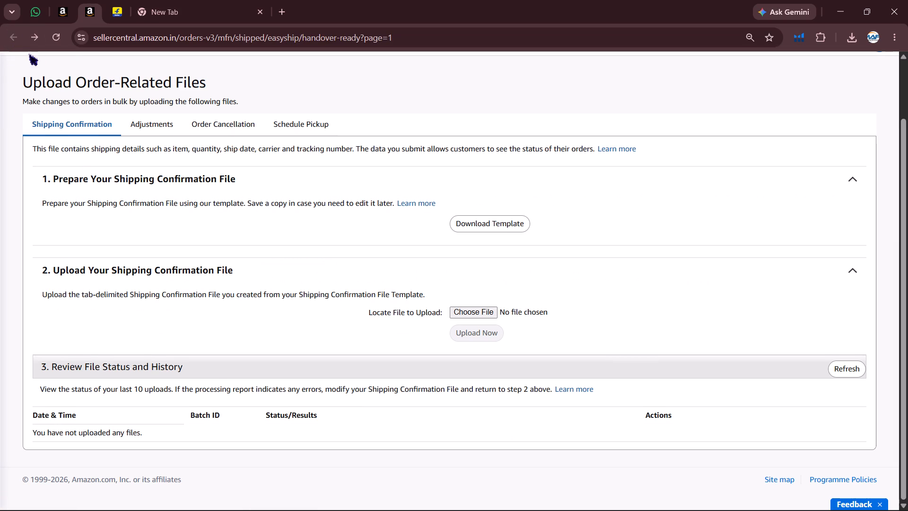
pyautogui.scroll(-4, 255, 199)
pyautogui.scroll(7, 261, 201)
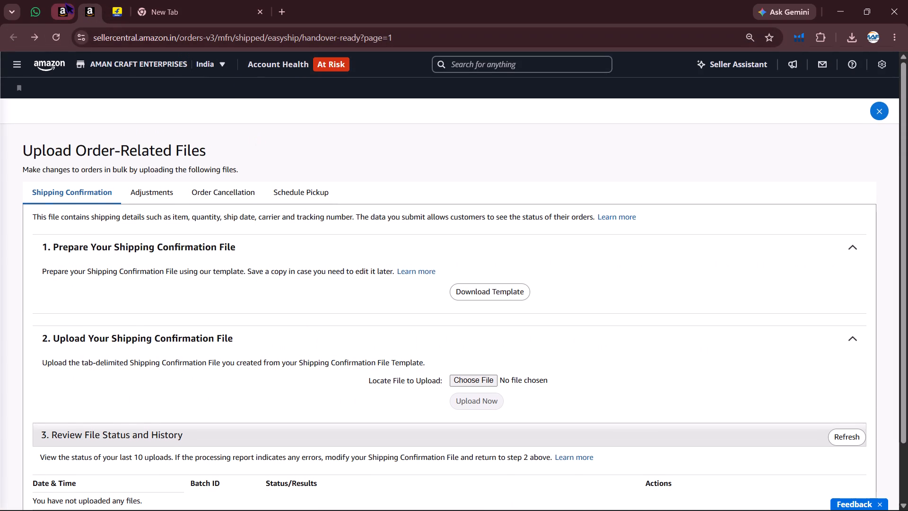
# Switch to the other Seller Central page showing the inventory and open Manage Orders there.
pyautogui.click(51, 12)
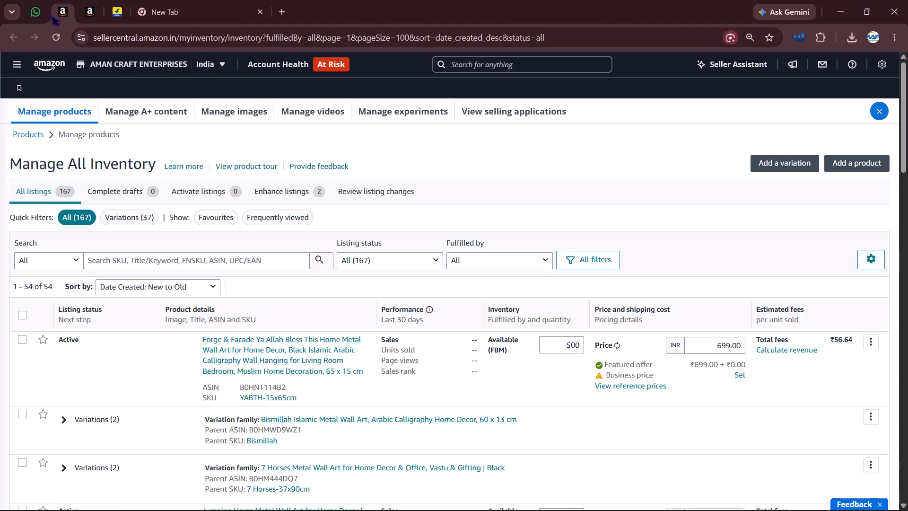
pyautogui.click(15, 65)
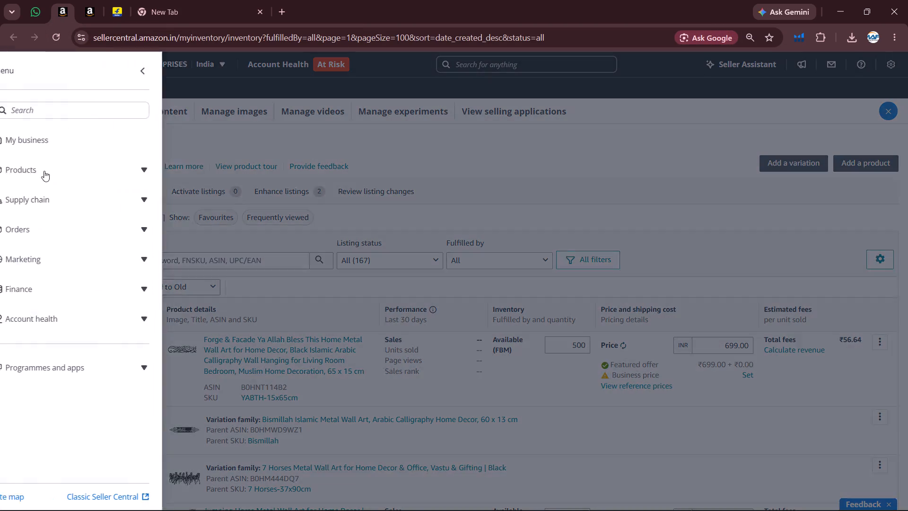
pyautogui.click(60, 234)
pyautogui.click(60, 267)
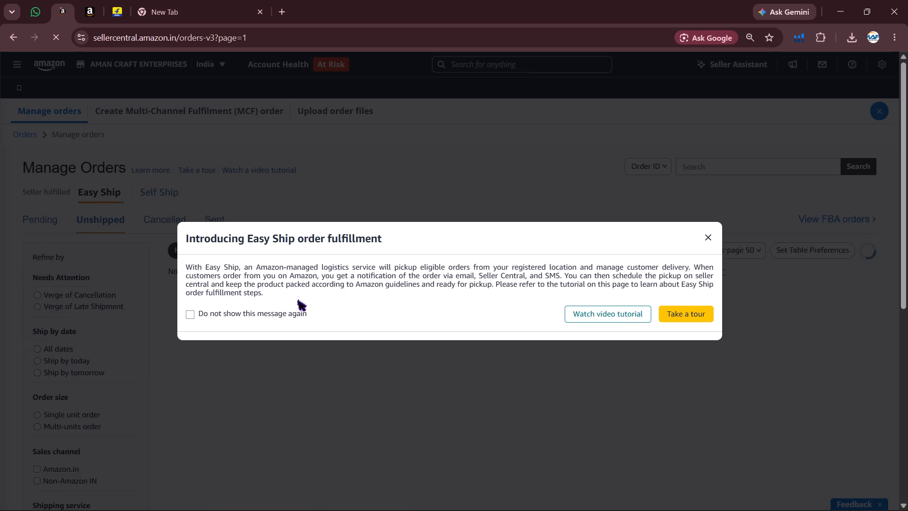
# Dismiss the Easy Ship introduction message and show the Sent orders waiting for pickup.
pyautogui.click(710, 237)
pyautogui.scroll(-1, 263, 294)
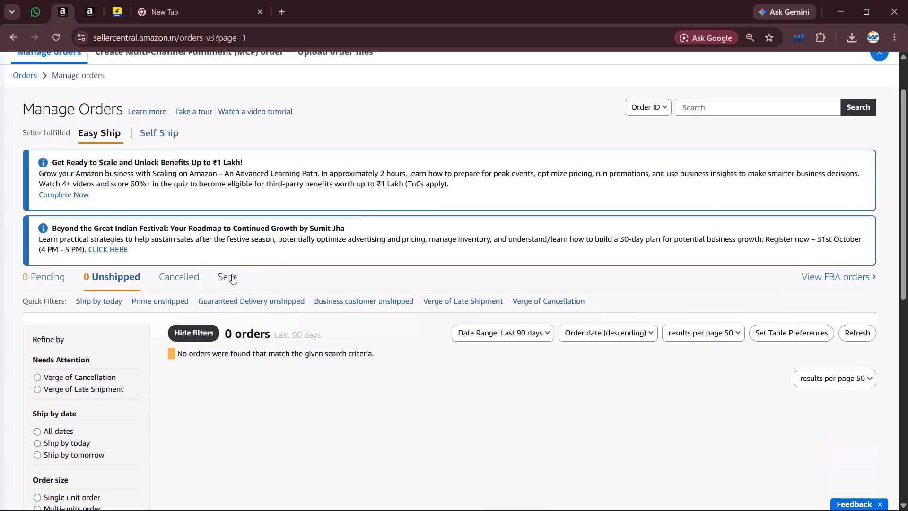
pyautogui.click(232, 278)
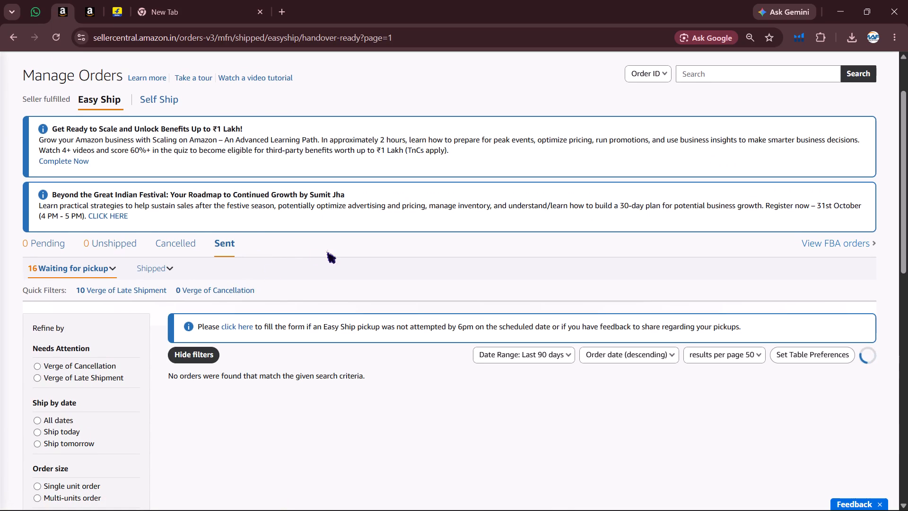
# Open the oldest order waiting for pickup, dated 26/10/2026, 4:30 pm, and reprint its shipping label and invoice.
pyautogui.scroll(-20, 233, 298)
pyautogui.scroll(-12, 233, 298)
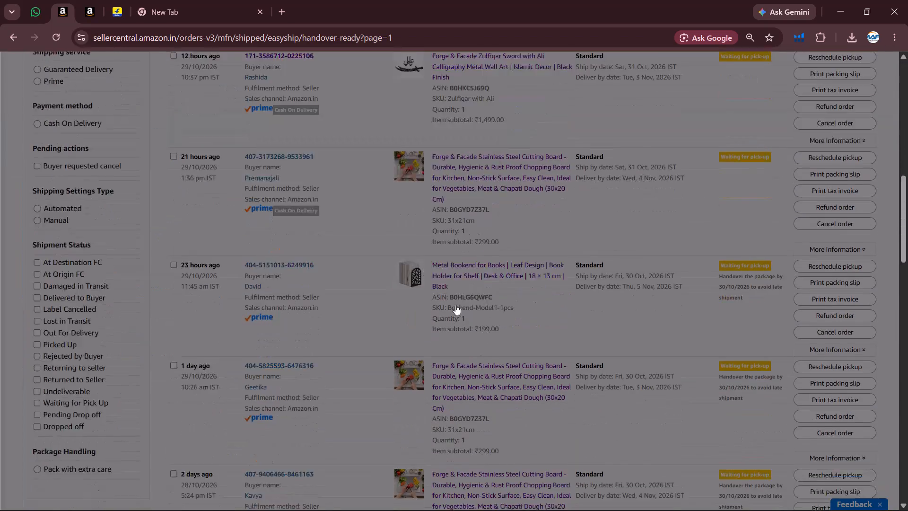
pyautogui.scroll(-20, 455, 305)
pyautogui.scroll(-1, 455, 305)
pyautogui.rightClick(469, 297)
pyautogui.scroll(-13, 378, 389)
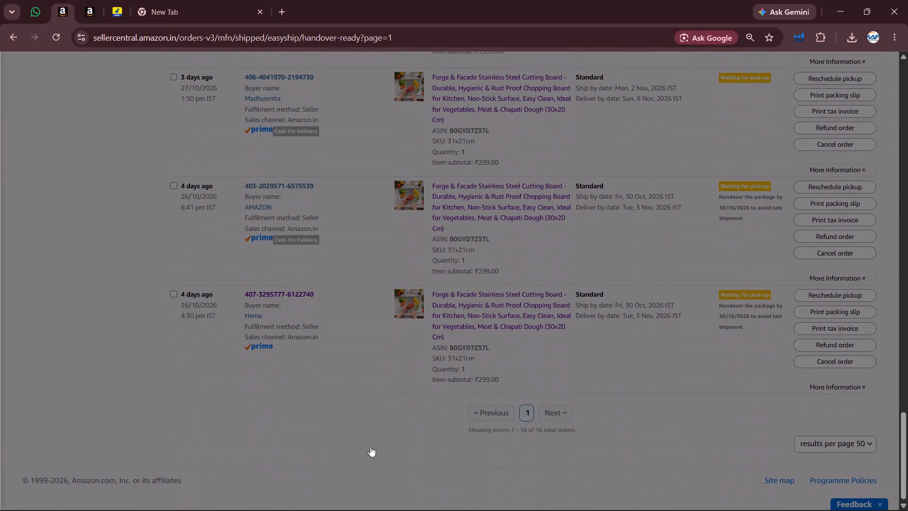
pyautogui.click(370, 446)
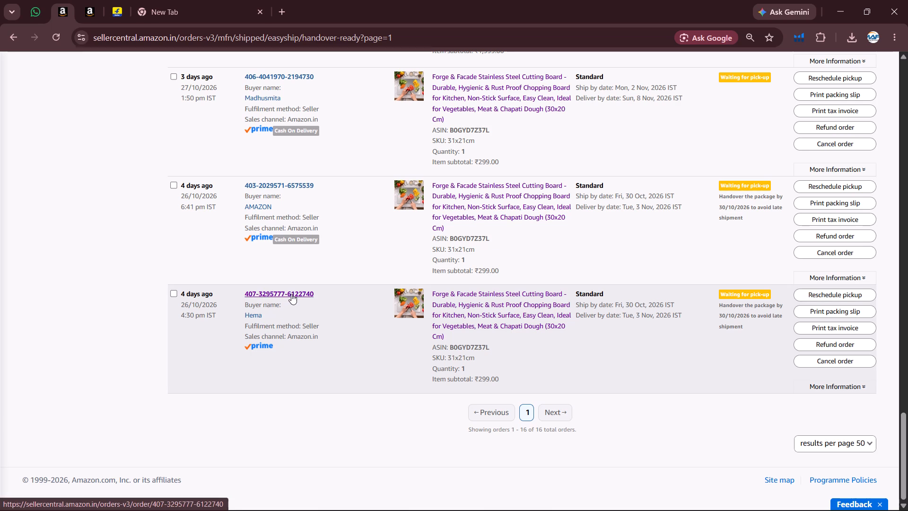
pyautogui.click(291, 294)
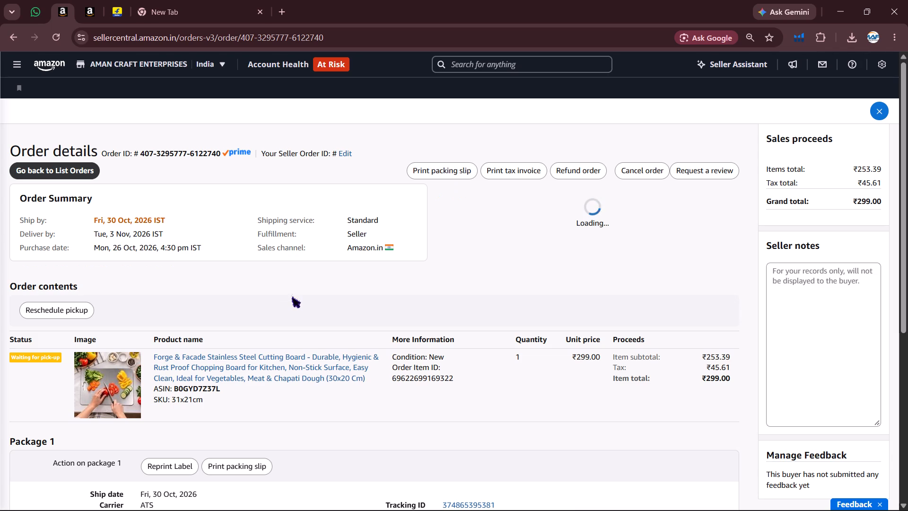
pyautogui.scroll(-5, 247, 289)
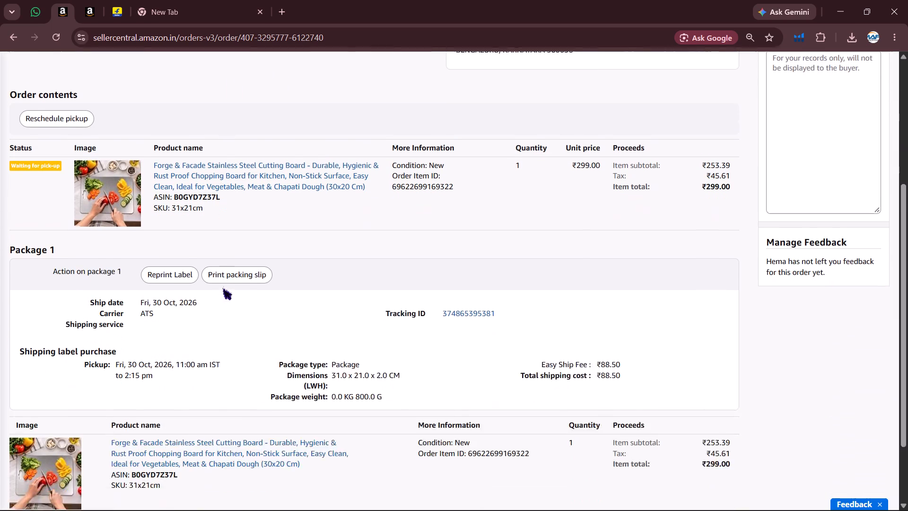
pyautogui.click(169, 193)
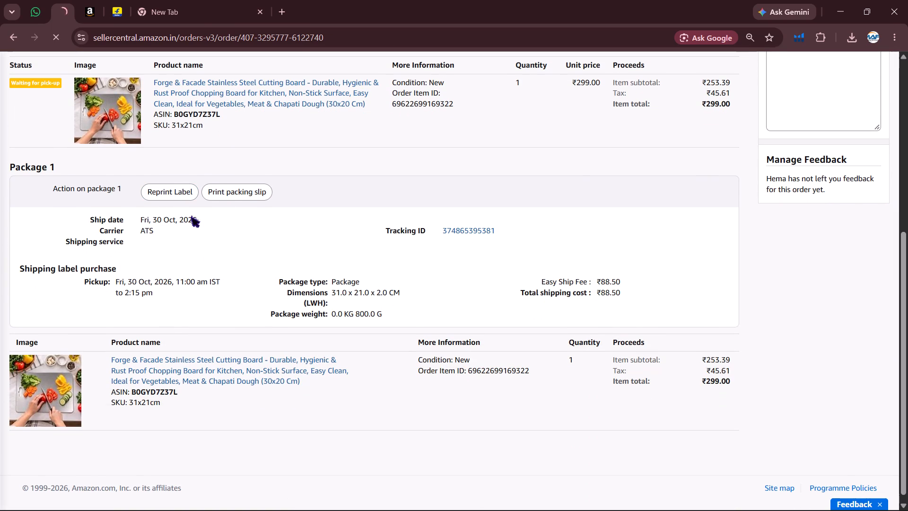
pyautogui.click(700, 251)
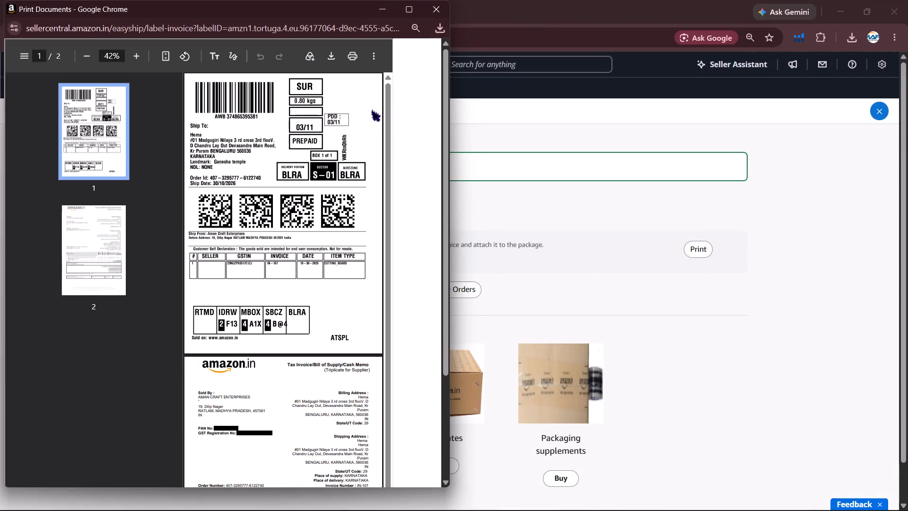
# Save the label and invoice document as CB-1 in the Downloads folder and close the print window.
pyautogui.click(329, 54)
pyautogui.press('1')
pyautogui.press('Return')
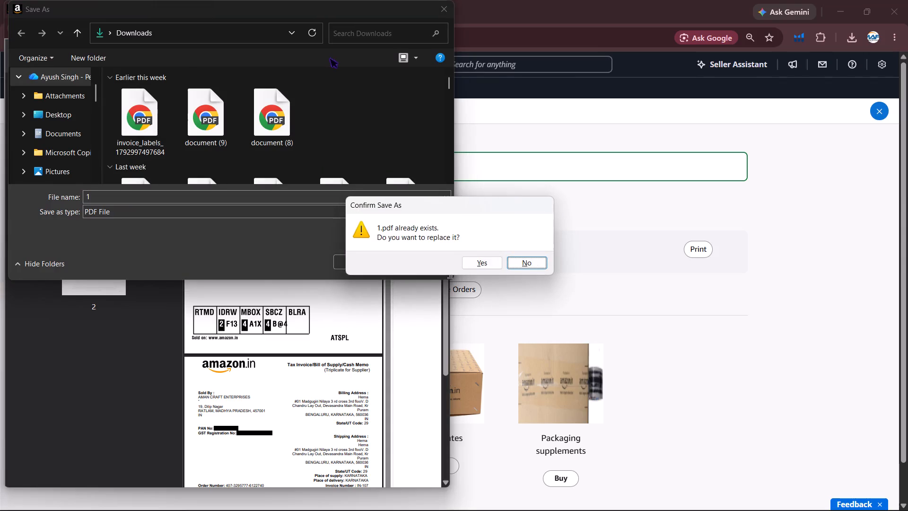
pyautogui.click(525, 259)
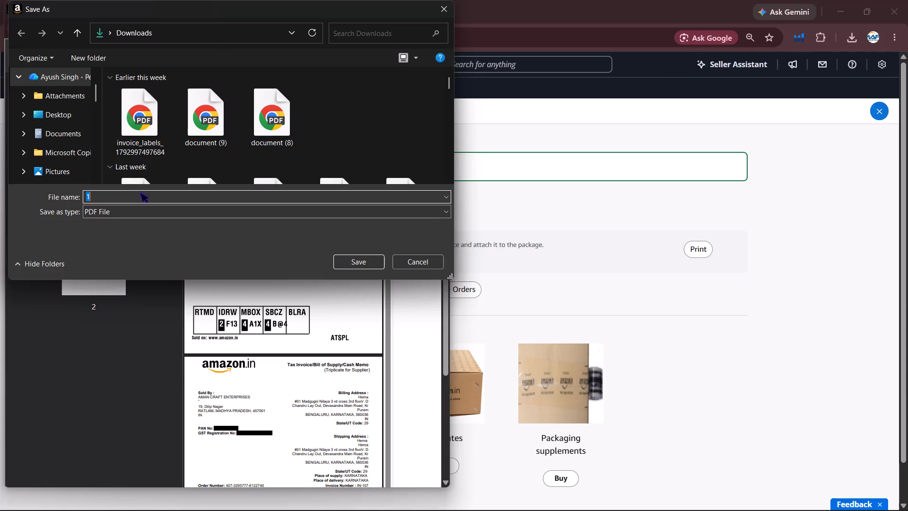
pyautogui.write('CB')
pyautogui.write('-1')
pyautogui.press('Return')
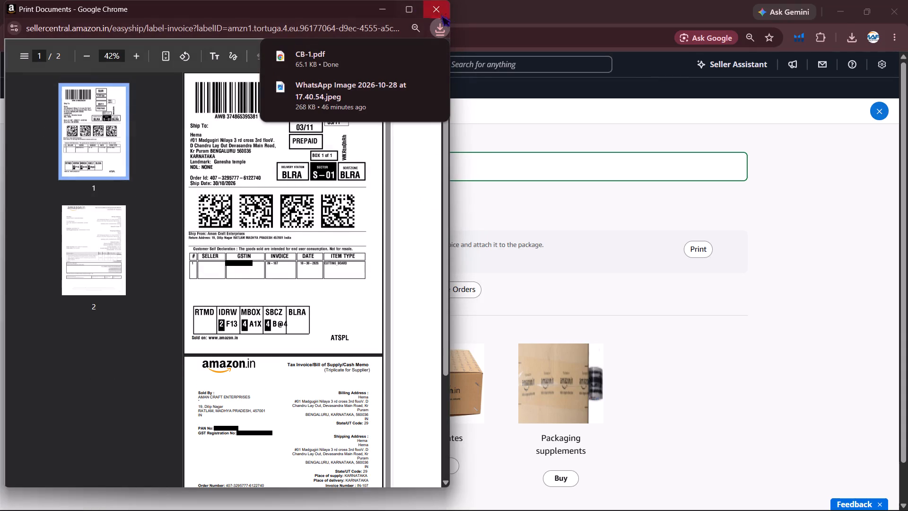
pyautogui.click(447, 9)
# Return through the order details to the list of orders waiting for pickup and permanently dismiss the Easy Ship introduction message.
pyautogui.click(21, 37)
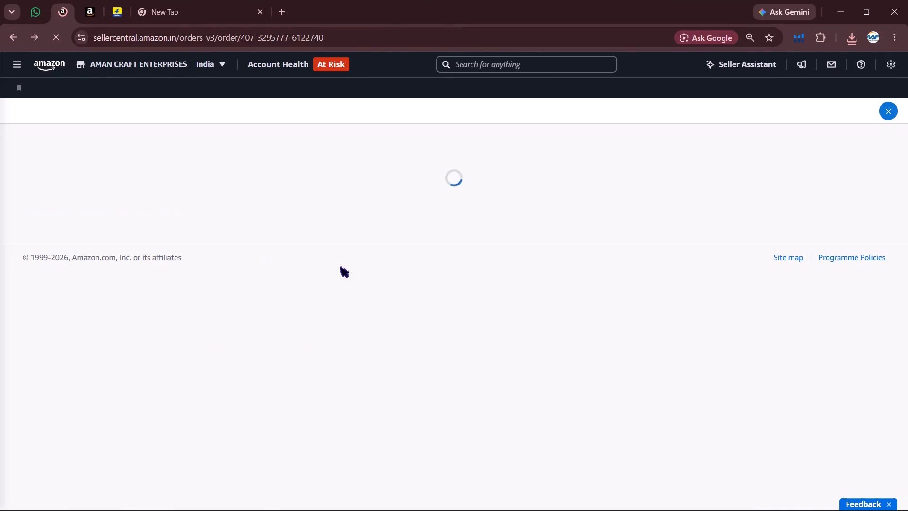
pyautogui.scroll(-3, 527, 327)
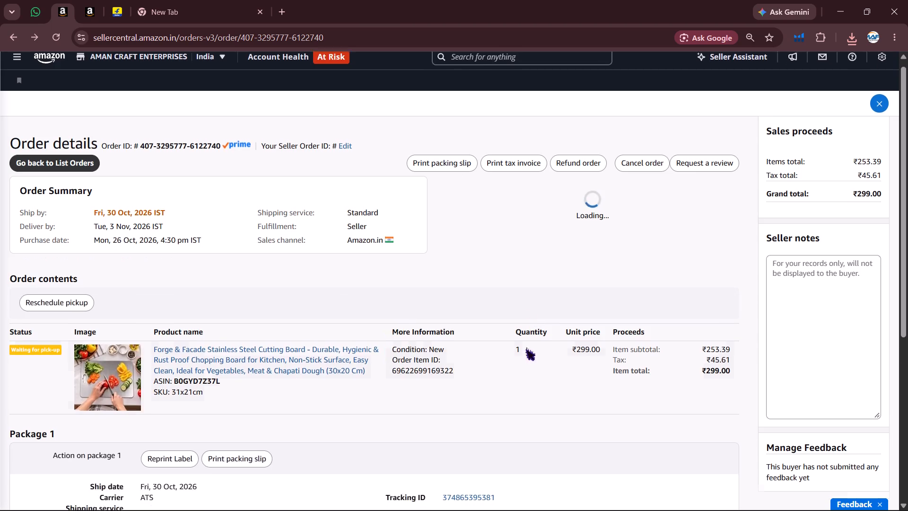
pyautogui.scroll(-4, 526, 346)
pyautogui.scroll(8, 119, 255)
pyautogui.click(15, 36)
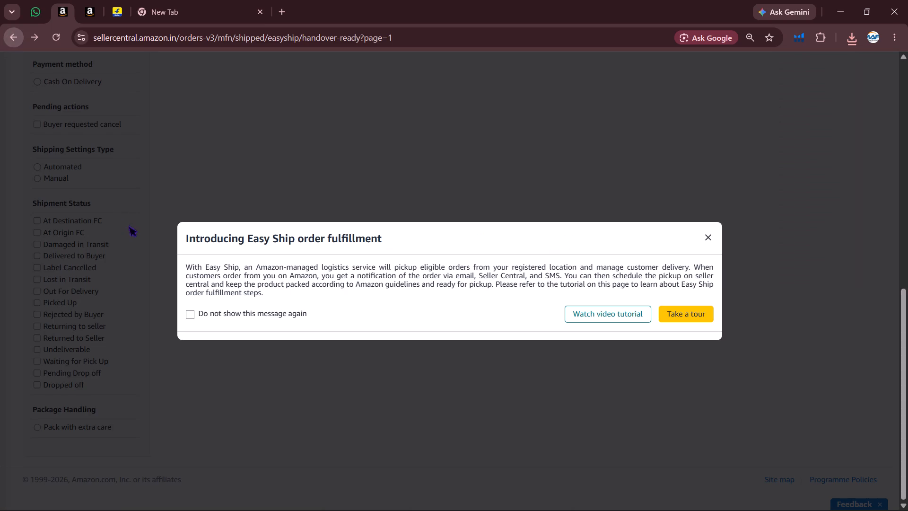
pyautogui.click(706, 230)
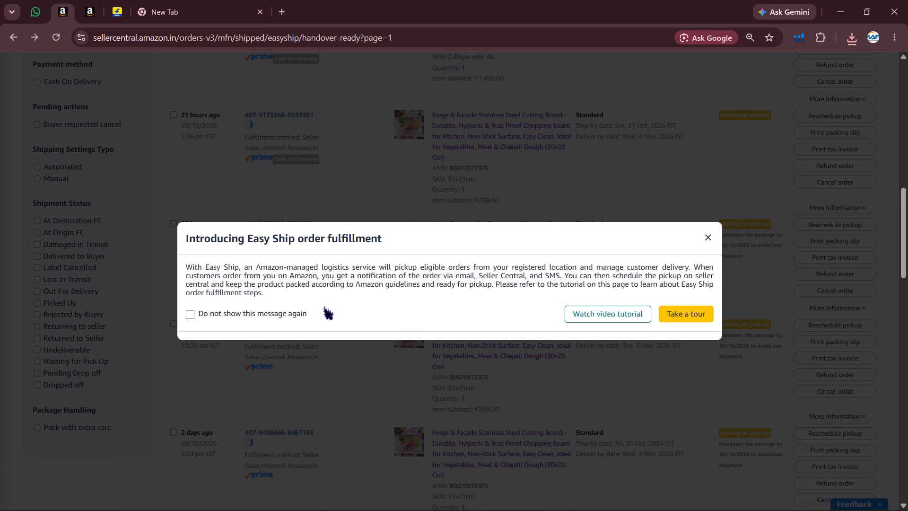
pyautogui.click(281, 305)
pyautogui.click(251, 318)
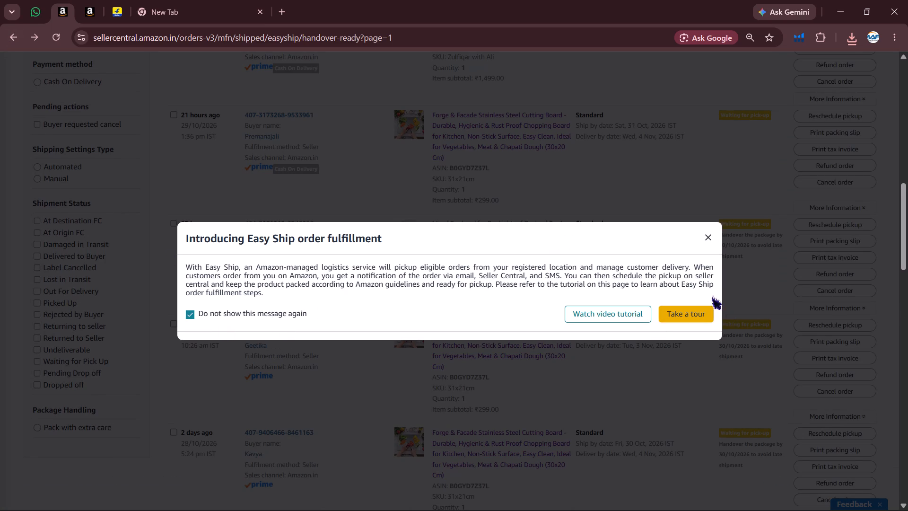
pyautogui.click(710, 236)
# Set the Bulk Label Printing message above the orders list not to show again and close it.
pyautogui.scroll(-8, 506, 319)
pyautogui.scroll(-15, 517, 308)
pyautogui.scroll(-7, 476, 340)
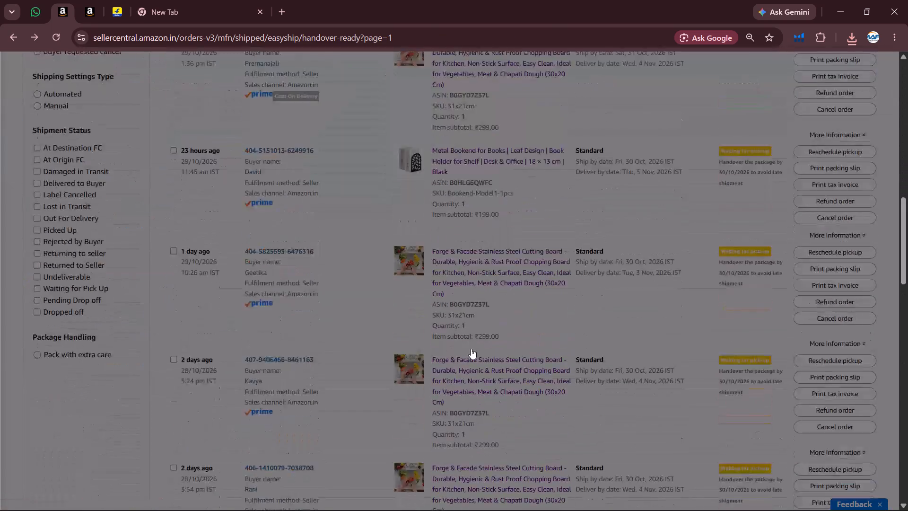
pyautogui.scroll(-20, 474, 273)
pyautogui.scroll(-1, 474, 273)
pyautogui.scroll(19, 397, 327)
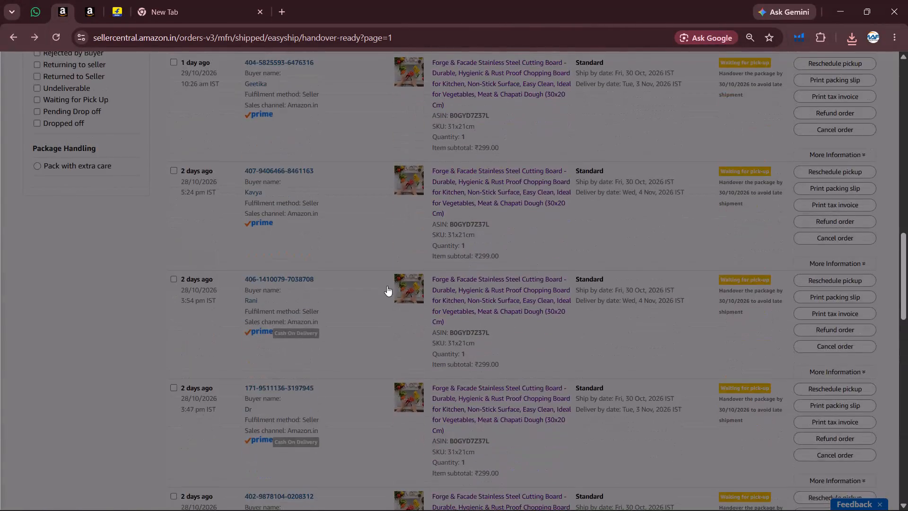
pyautogui.scroll(4, 387, 286)
pyautogui.scroll(2, 334, 186)
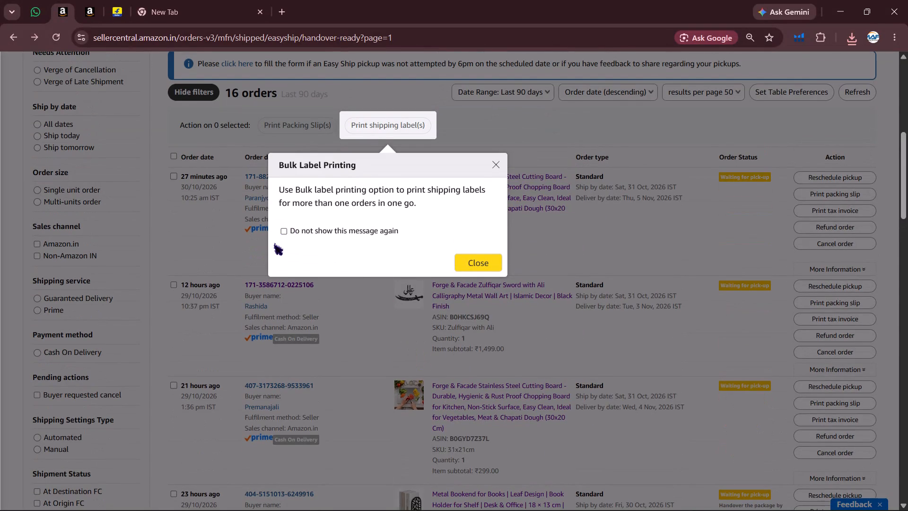
pyautogui.click(283, 232)
pyautogui.click(465, 260)
# Examine the list of orders waiting for pickup down to the oldest order and back to the newest.
pyautogui.scroll(-3, 394, 335)
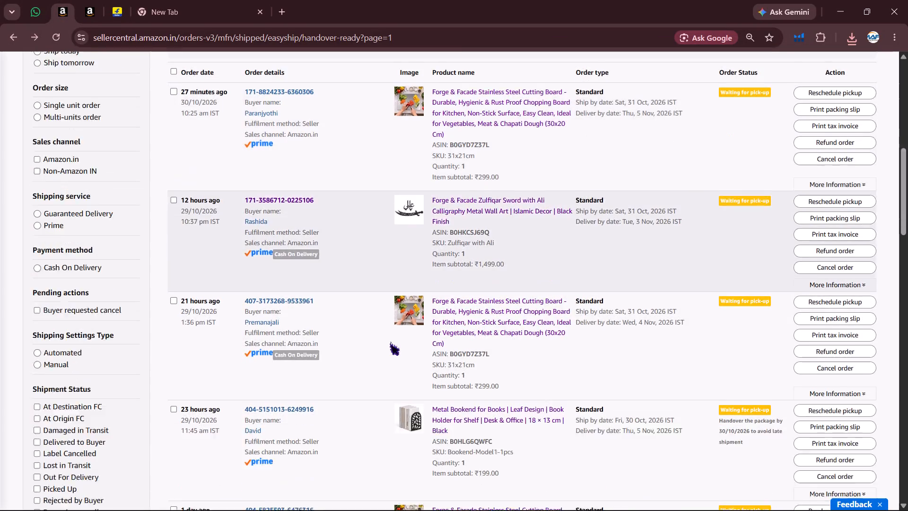
pyautogui.scroll(-20, 390, 341)
pyautogui.scroll(-8, 390, 341)
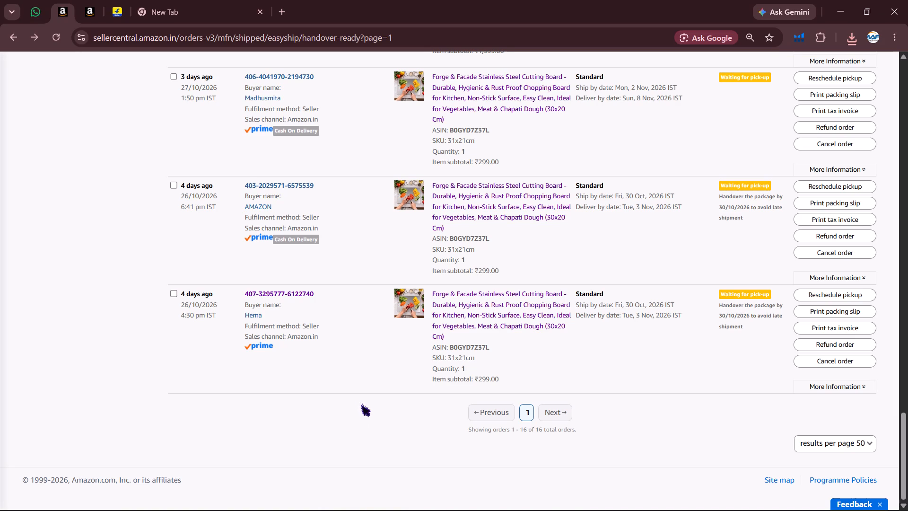
pyautogui.scroll(2, 278, 286)
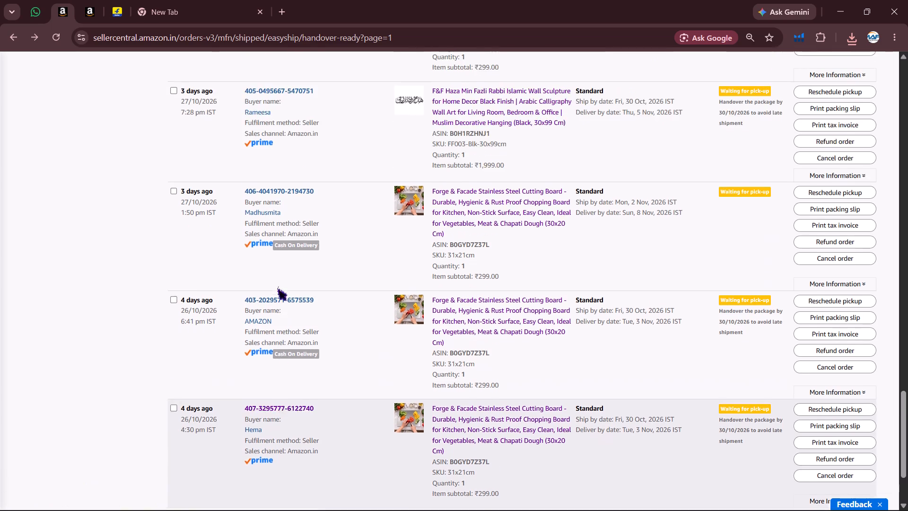
pyautogui.scroll(20, 278, 286)
pyautogui.scroll(9, 278, 286)
pyautogui.scroll(-2, 234, 333)
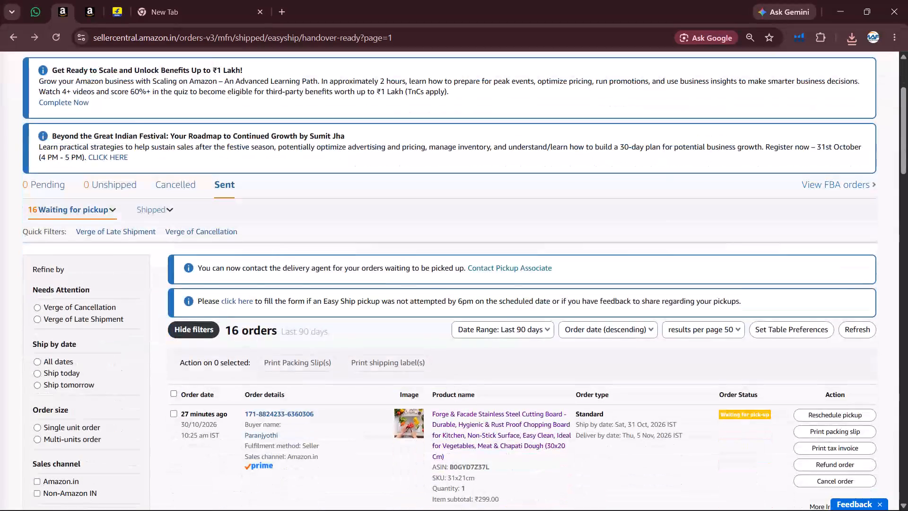
pyautogui.scroll(-3, 175, 326)
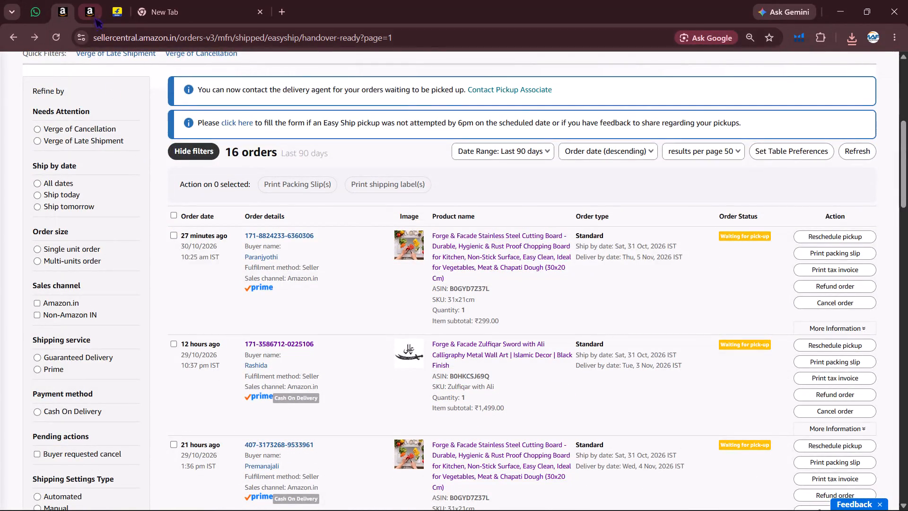
# Switch to the other Seller Central page and examine the shipping confirmation file sections and upload history there.
pyautogui.click(92, 4)
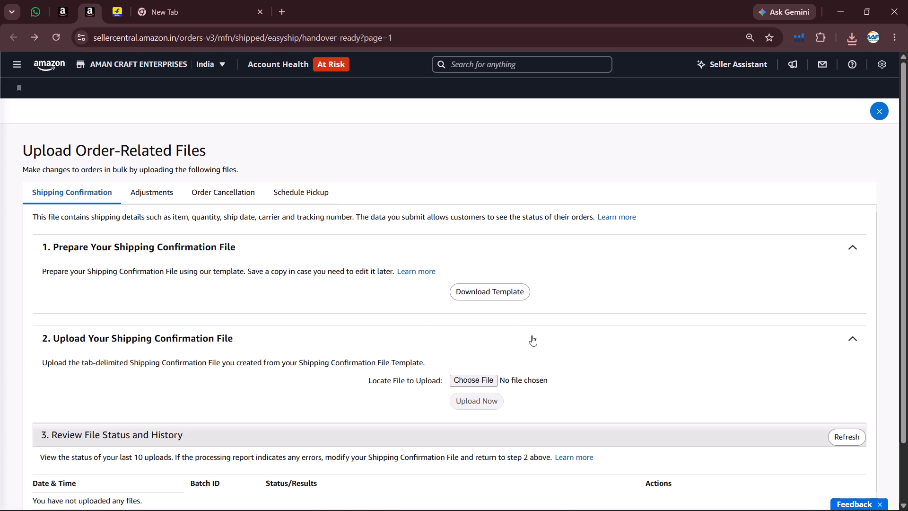
pyautogui.scroll(-1, 532, 335)
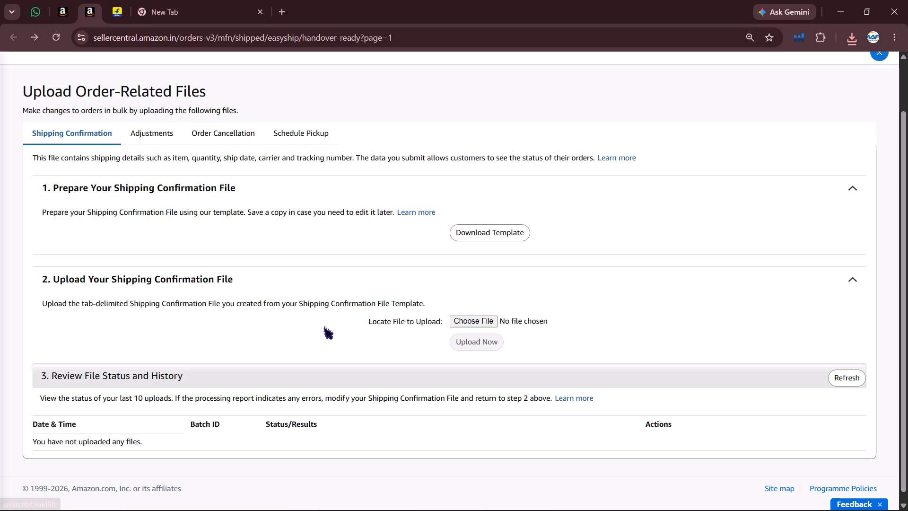
pyautogui.scroll(-8, 318, 326)
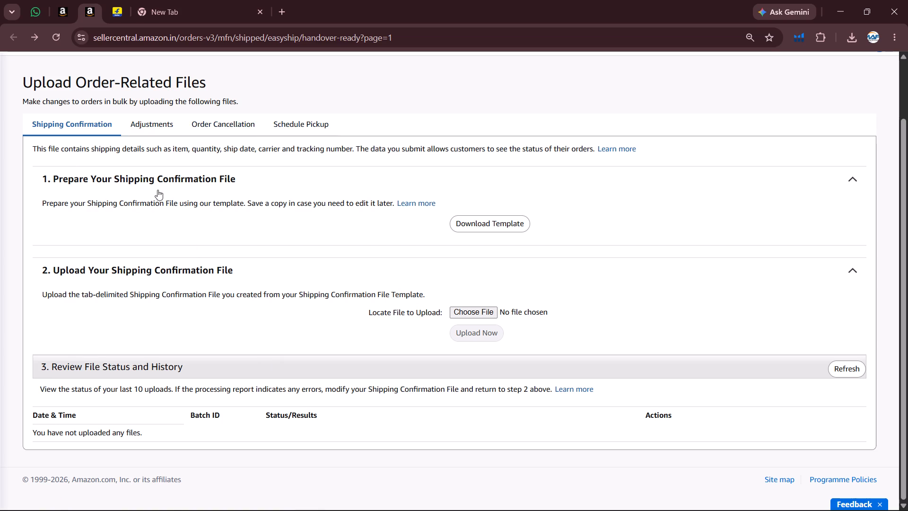
# Return to the orders waiting for pickup, select all of them, and print their shipping labels in bulk.
pyautogui.click(61, 13)
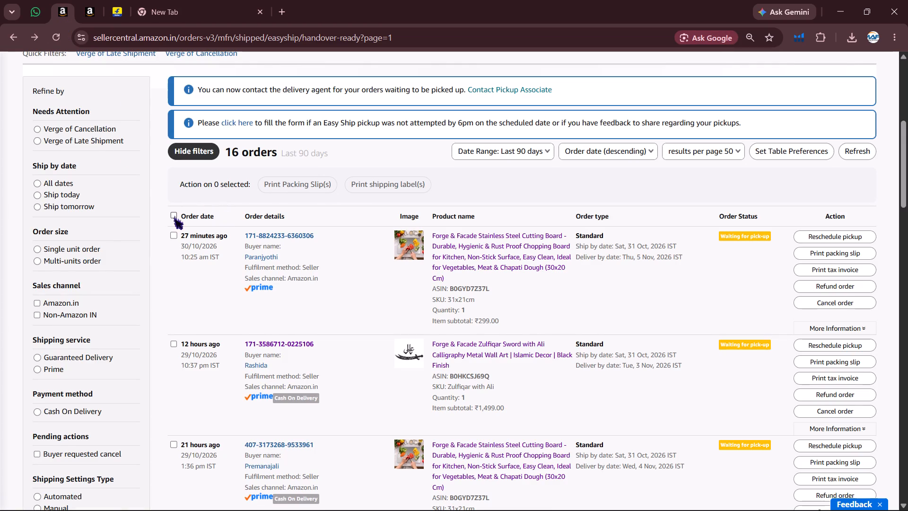
pyautogui.click(174, 215)
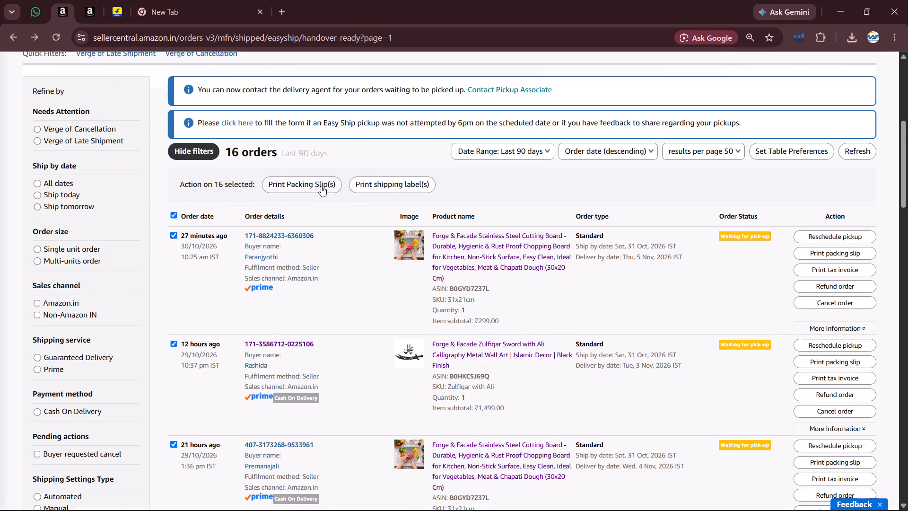
pyautogui.click(379, 181)
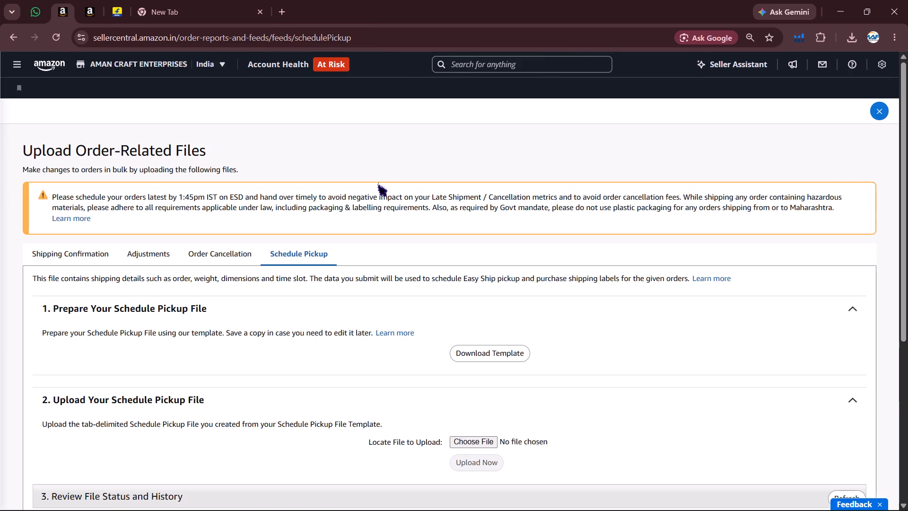
# Refresh the file status and history of the Schedule Pickup uploads.
pyautogui.scroll(-2, 248, 355)
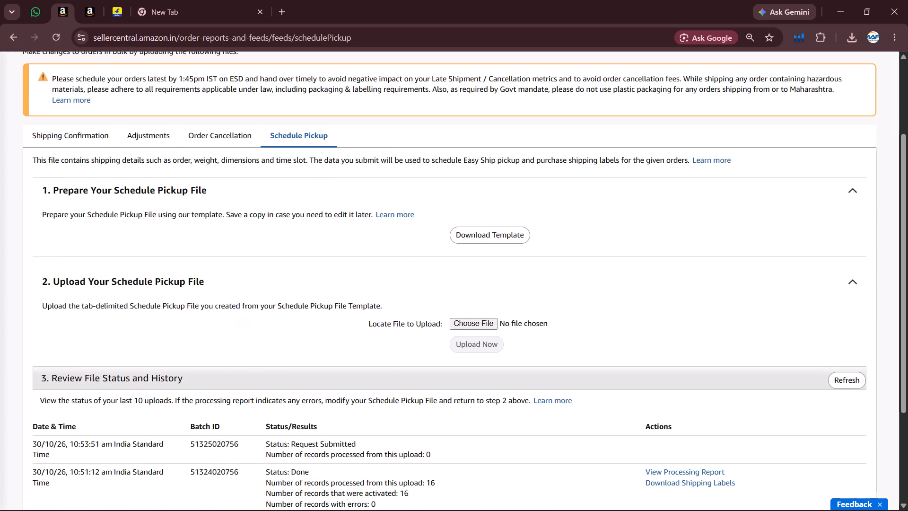
pyautogui.scroll(-2, 298, 307)
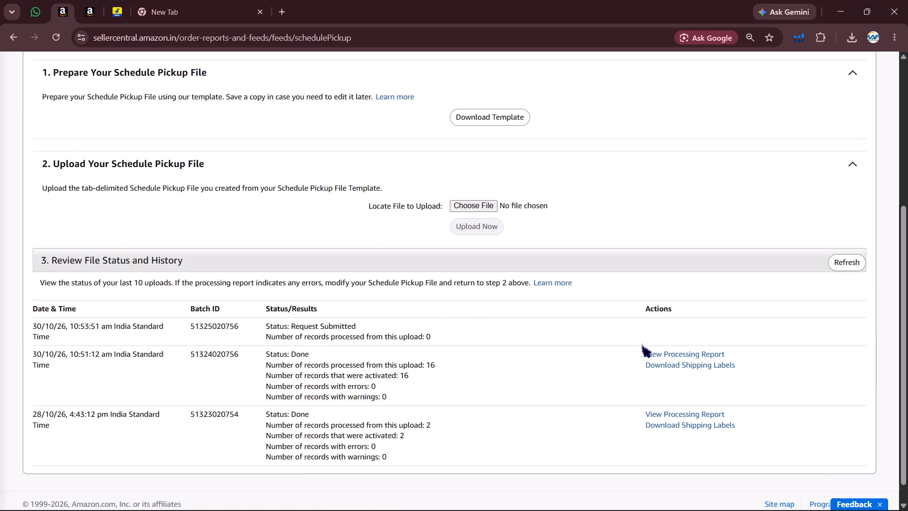
pyautogui.click(850, 263)
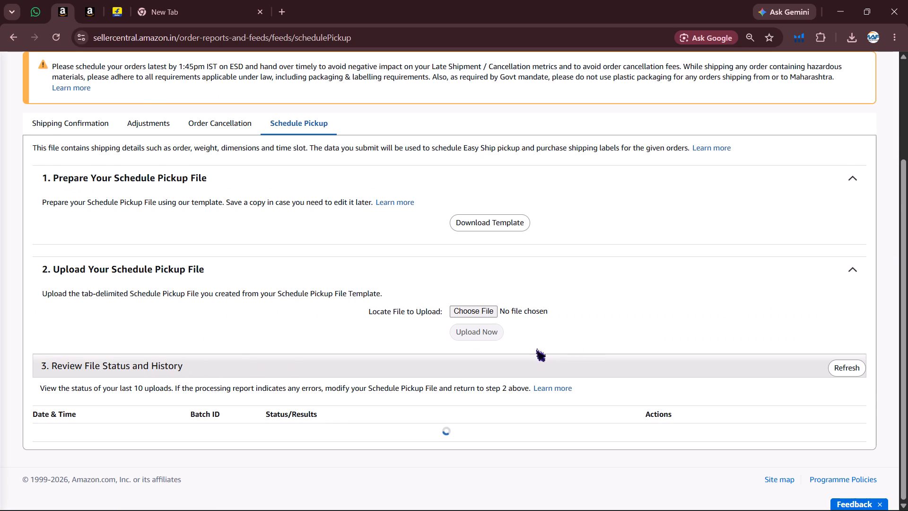
pyautogui.click(862, 260)
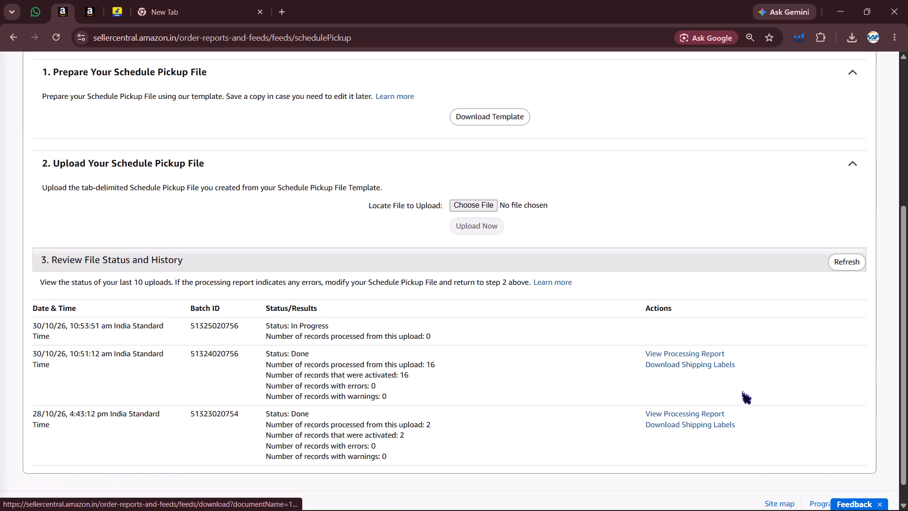
# Download the shipping labels for the batch uploaded at 10:51:12 am and open the downloaded PDF.
pyautogui.click(691, 364)
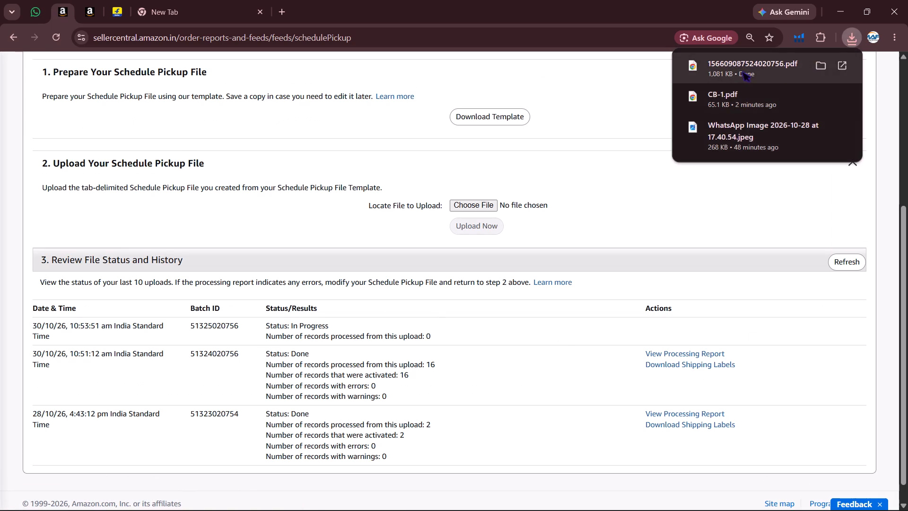
pyautogui.click(742, 68)
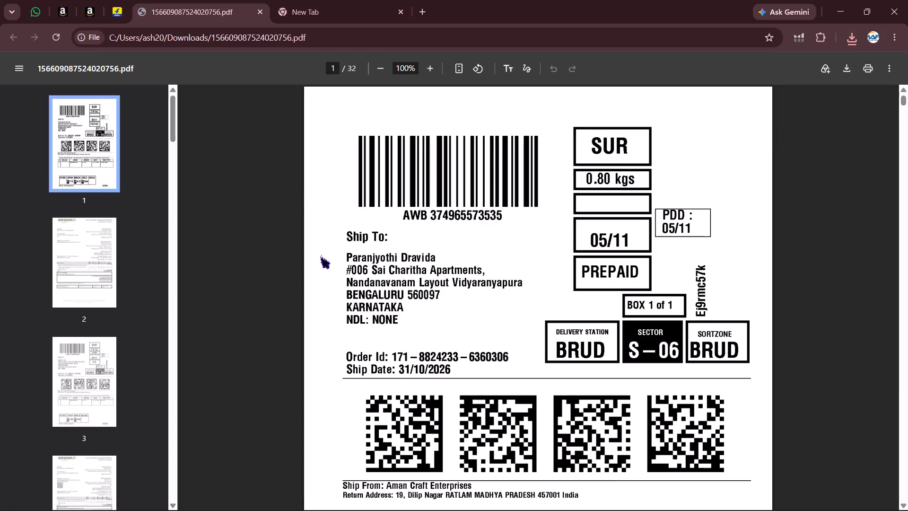
# Examine the labels and invoices in the downloaded PDF through to its last pages and return to the first page.
pyautogui.scroll(-9, 321, 255)
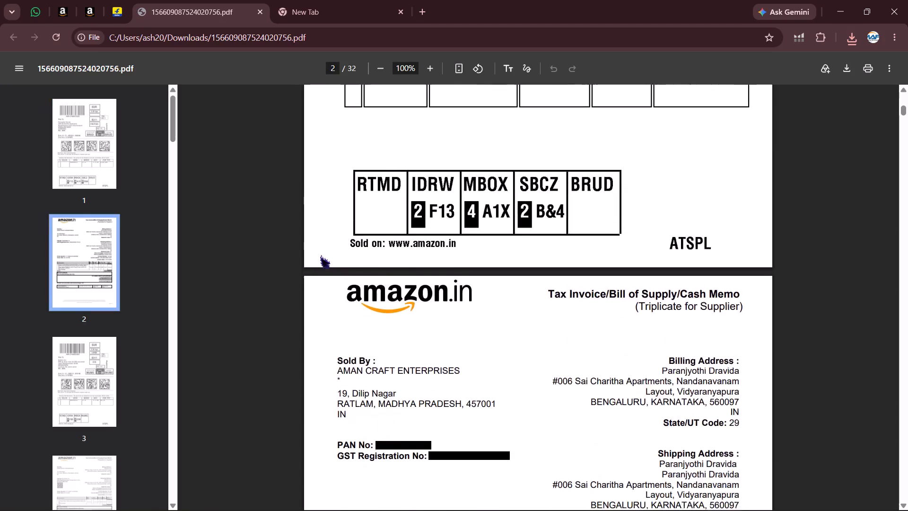
pyautogui.scroll(-11, 321, 255)
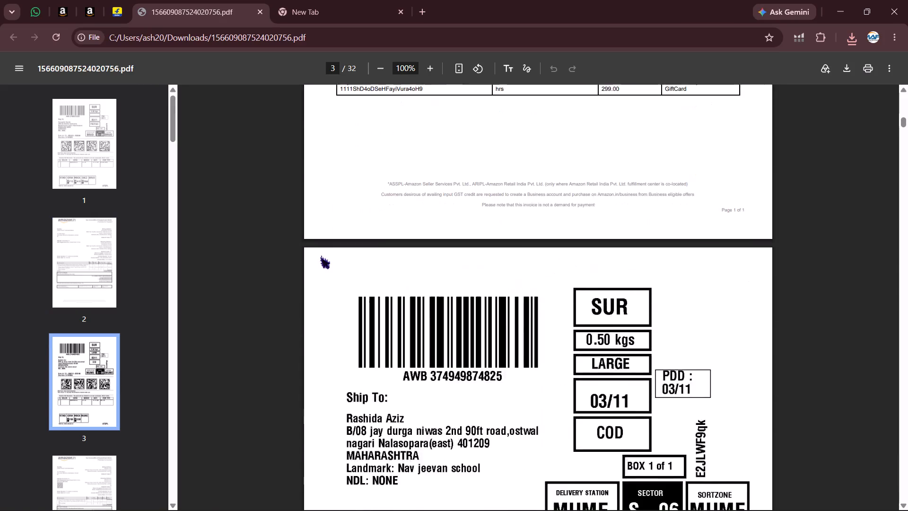
pyautogui.scroll(-4, 321, 255)
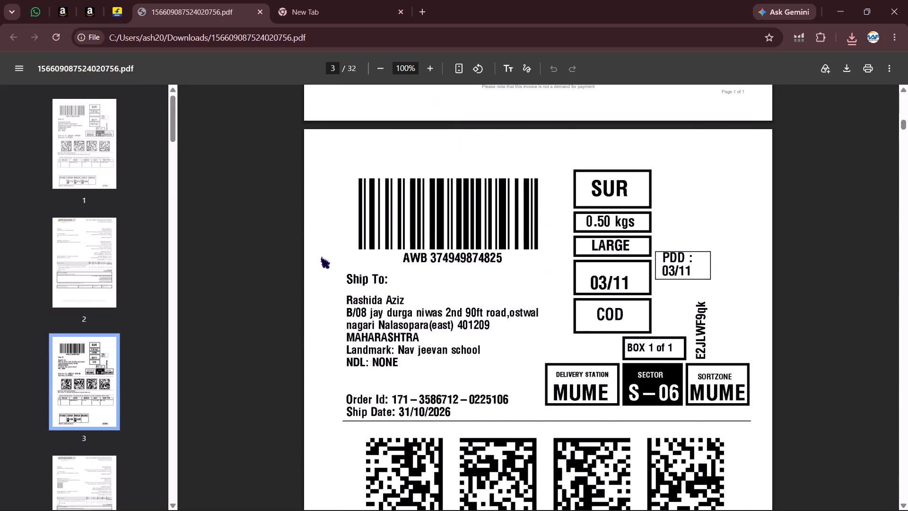
pyautogui.scroll(-4, 321, 255)
pyautogui.scroll(-20, 122, 295)
pyautogui.scroll(-5, 122, 295)
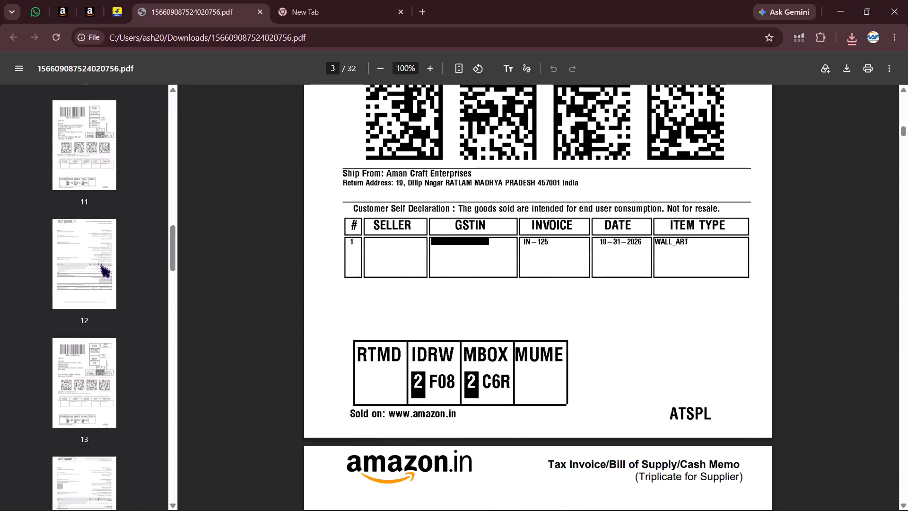
pyautogui.scroll(-20, 101, 263)
pyautogui.scroll(-12, 101, 263)
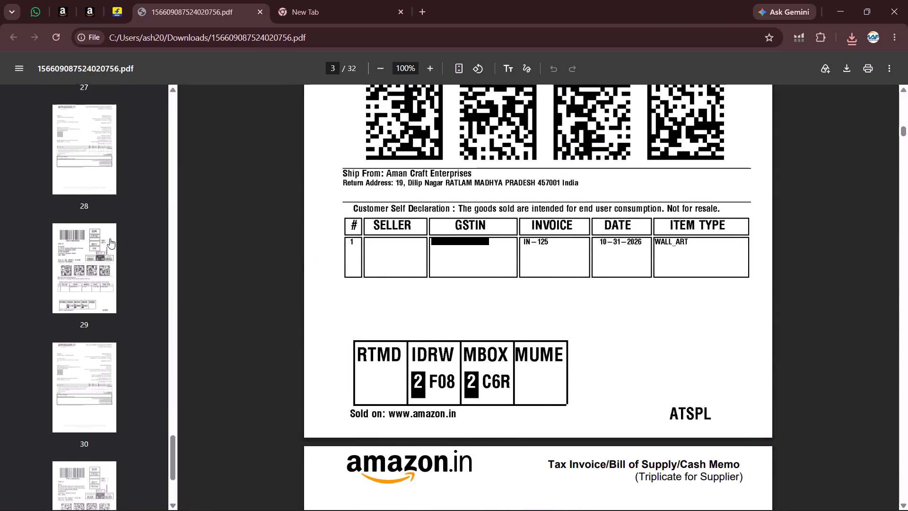
pyautogui.scroll(-12, 110, 238)
pyautogui.scroll(20, 105, 228)
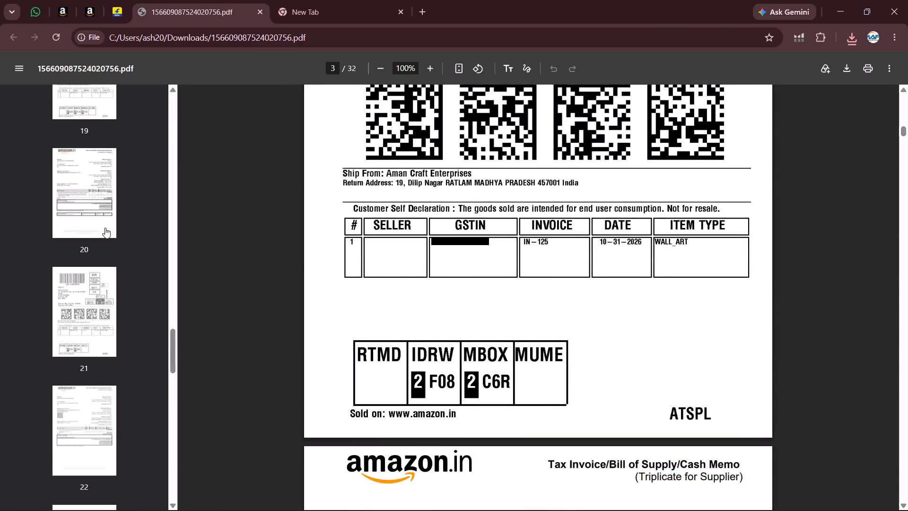
pyautogui.scroll(20, 105, 228)
pyautogui.scroll(20, 105, 228)
pyautogui.scroll(7, 105, 228)
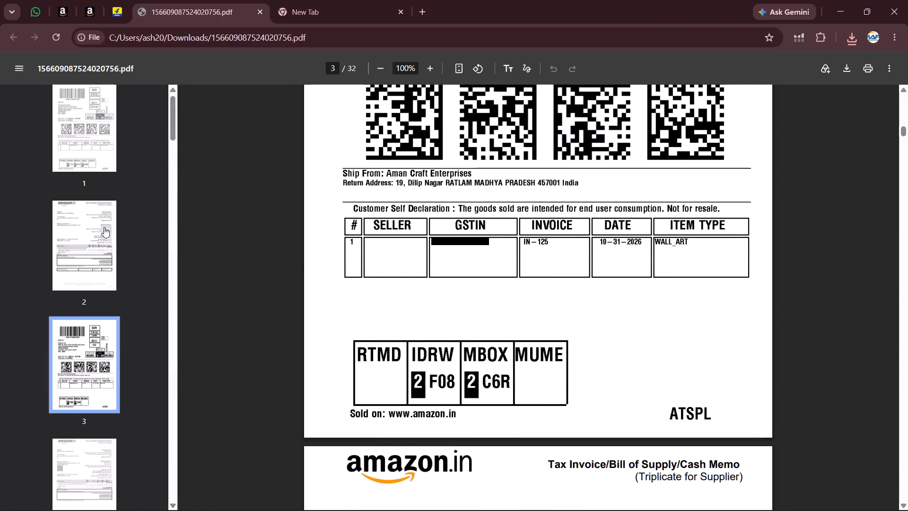
pyautogui.scroll(20, 439, 301)
pyautogui.scroll(12, 439, 301)
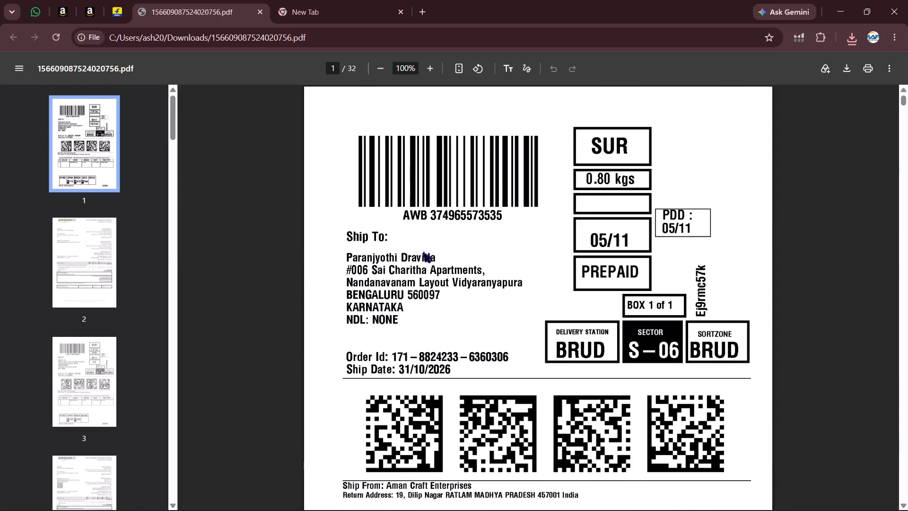
pyautogui.scroll(7, 422, 249)
pyautogui.scroll(10, 395, 203)
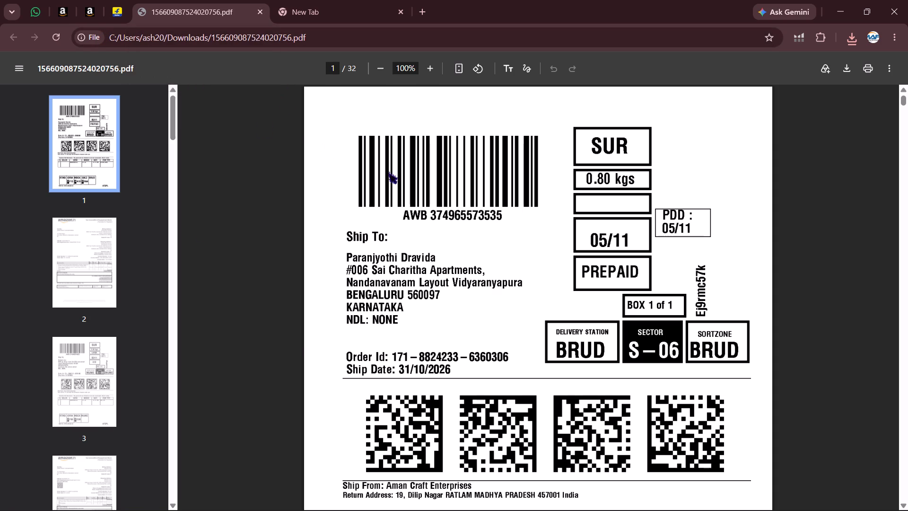
# Preview printing the labels PDF with 2 pages per sheet, check every sheet down to the last one, and cancel the print.
pyautogui.hotkey('ctrl', 'p')
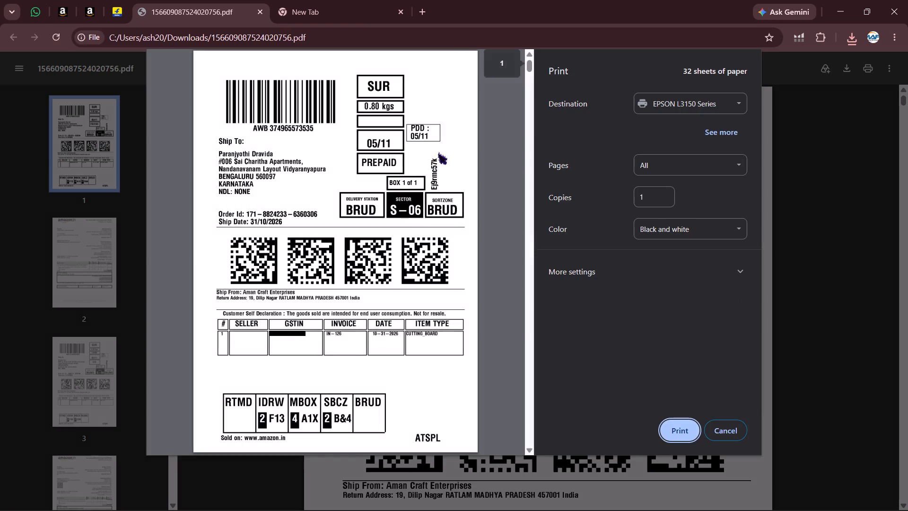
pyautogui.click(729, 267)
pyautogui.scroll(-3, 654, 280)
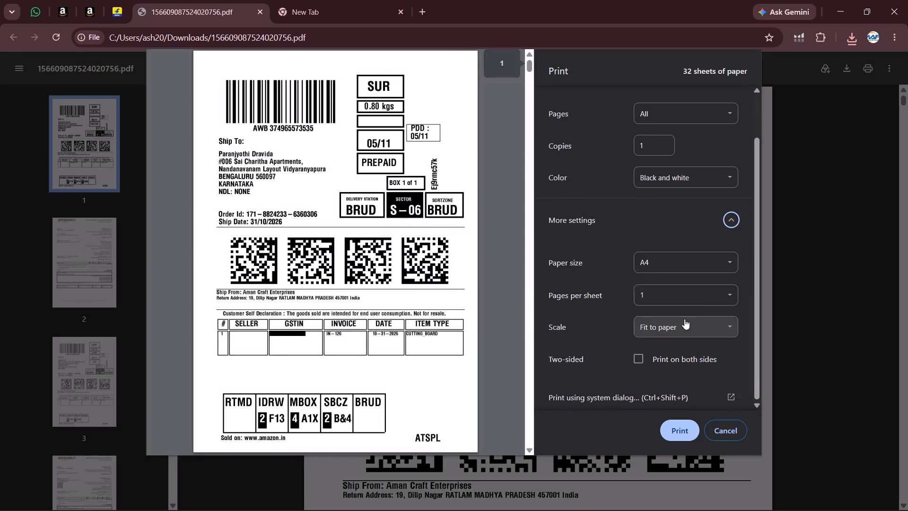
pyautogui.click(698, 300)
pyautogui.click(675, 333)
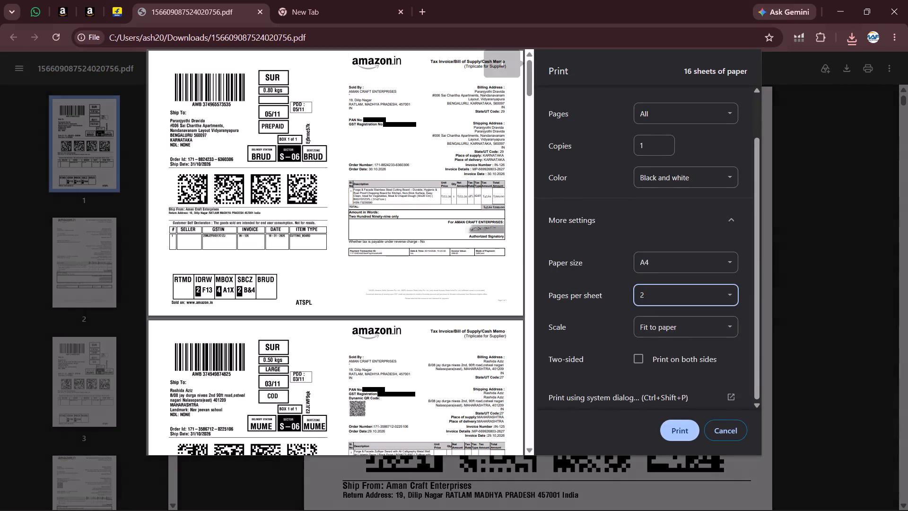
pyautogui.scroll(-8, 351, 177)
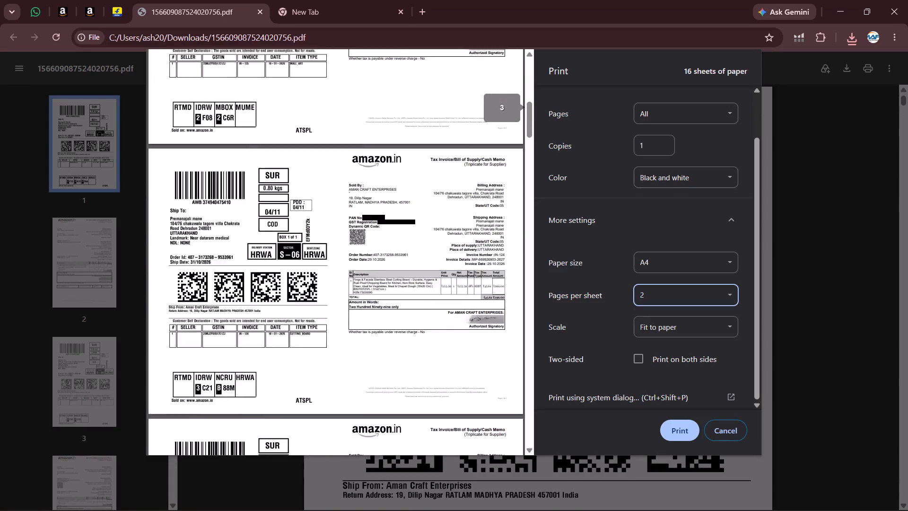
pyautogui.scroll(-18, 351, 183)
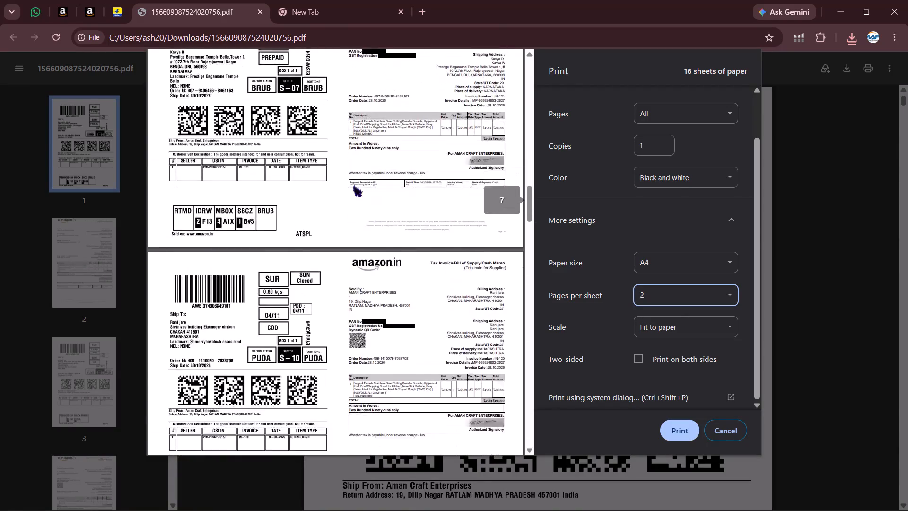
pyautogui.scroll(-18, 353, 183)
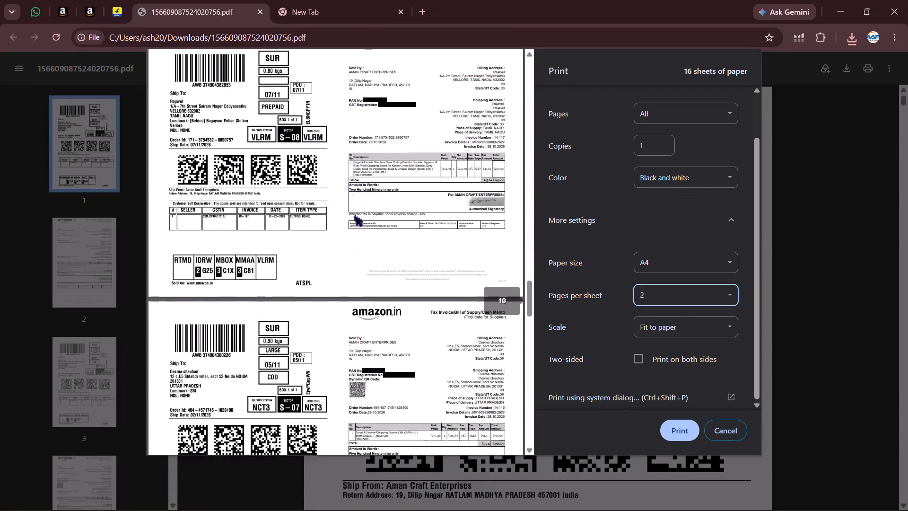
pyautogui.scroll(-20, 354, 212)
pyautogui.scroll(-1, 354, 212)
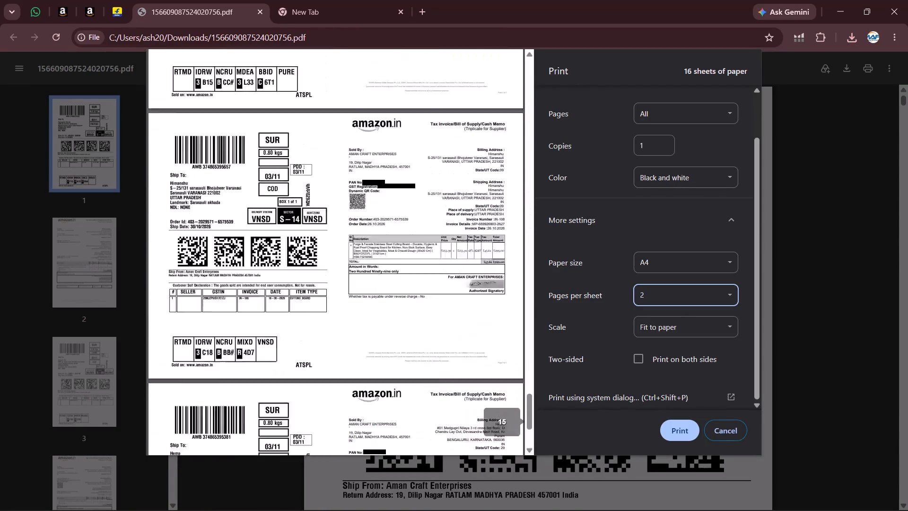
pyautogui.scroll(-10, 355, 212)
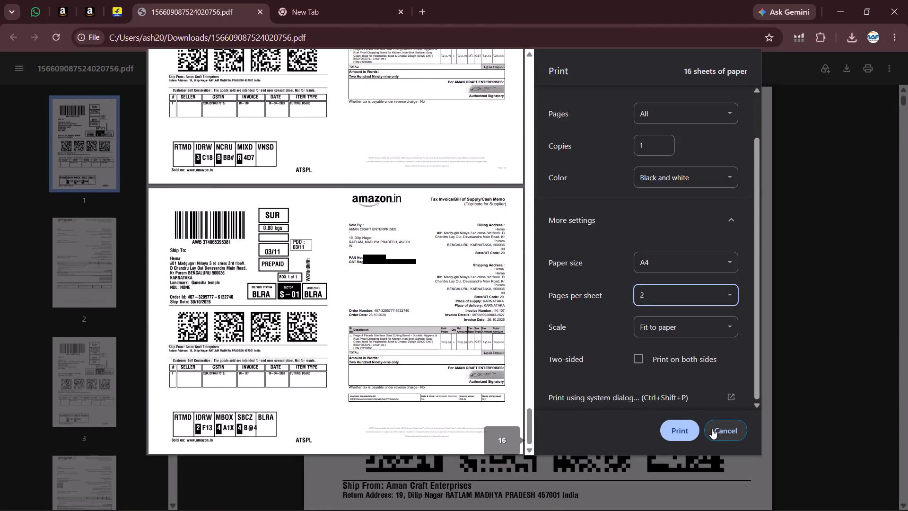
pyautogui.click(723, 434)
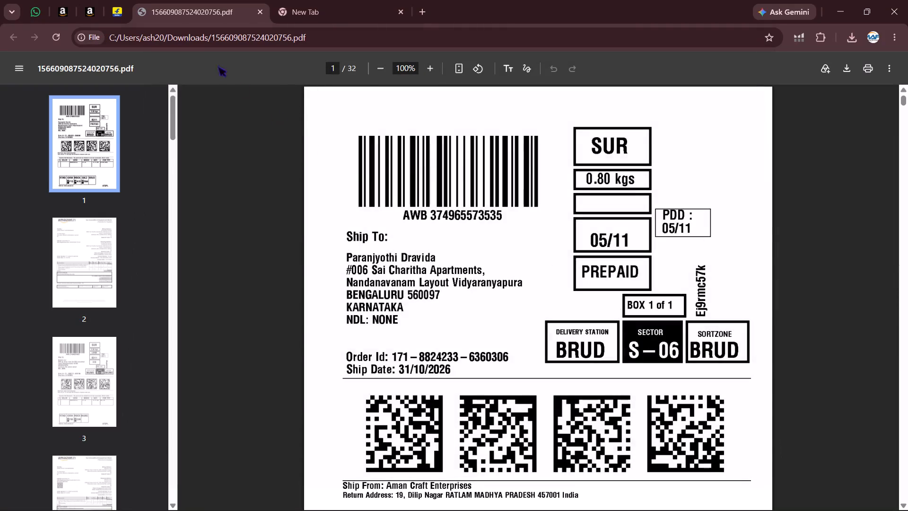
# Return to the Schedule Pickup page in Seller Central and open the main site navigation.
pyautogui.click(96, 0)
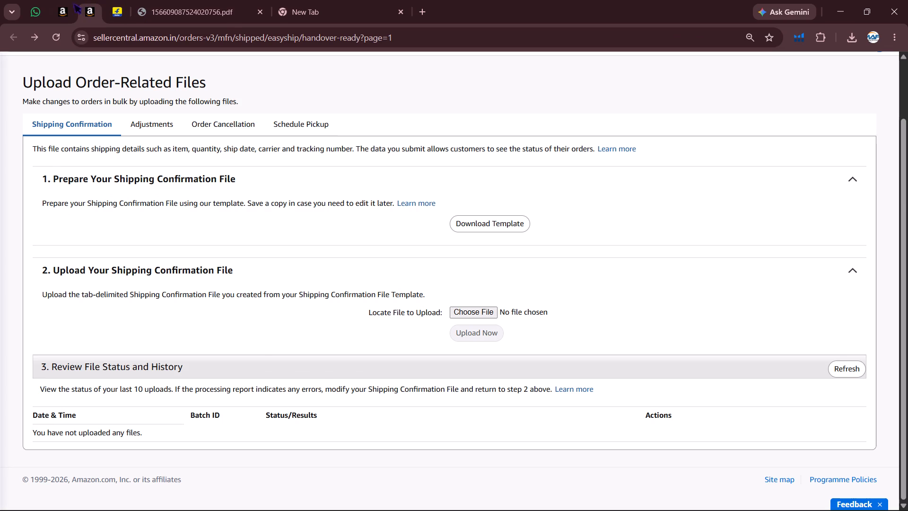
pyautogui.click(69, 0)
pyautogui.scroll(13, 126, 158)
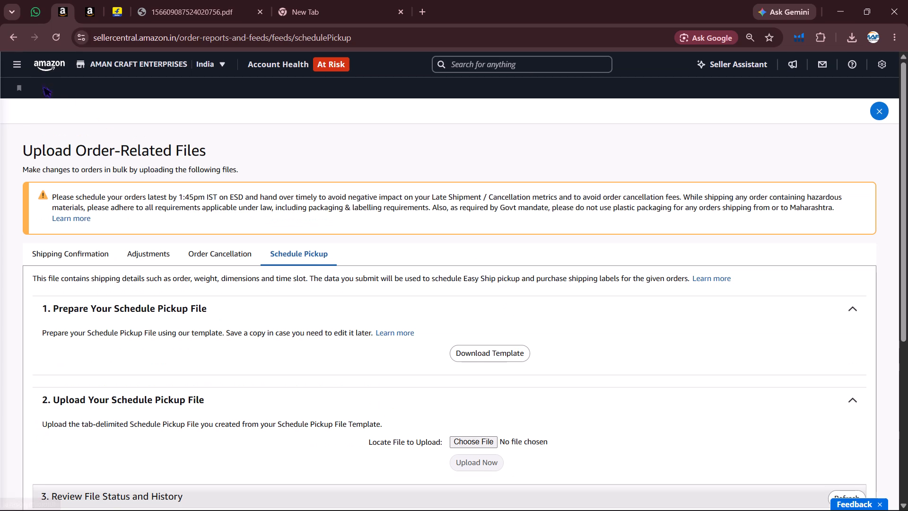
pyautogui.click(20, 70)
pyautogui.click(17, 68)
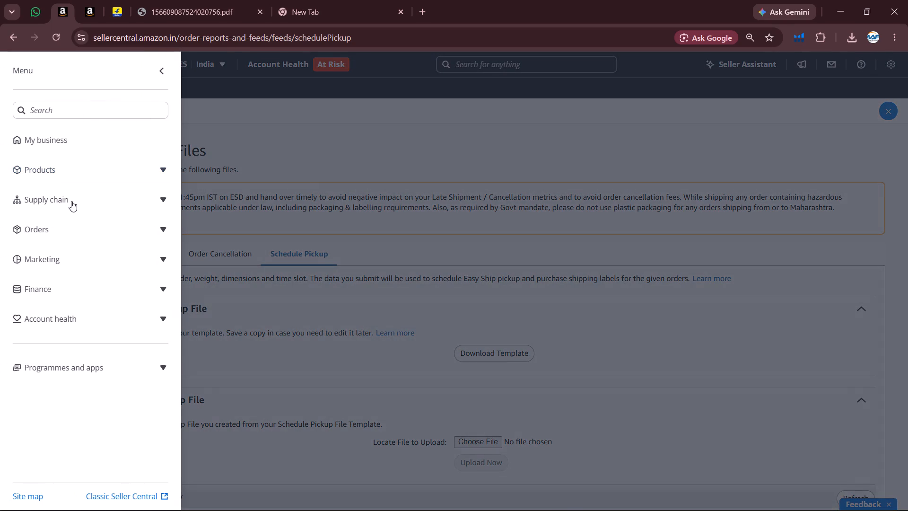
# Open the Manage Orders page and show the sent Easy Ship orders that are waiting for pickup.
pyautogui.click(77, 232)
pyautogui.click(72, 264)
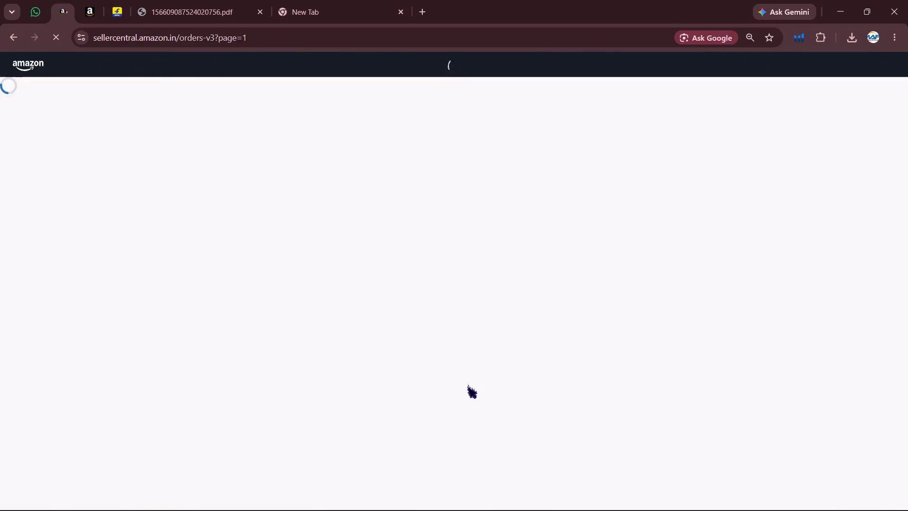
pyautogui.scroll(-5, 393, 262)
pyautogui.scroll(3, 319, 193)
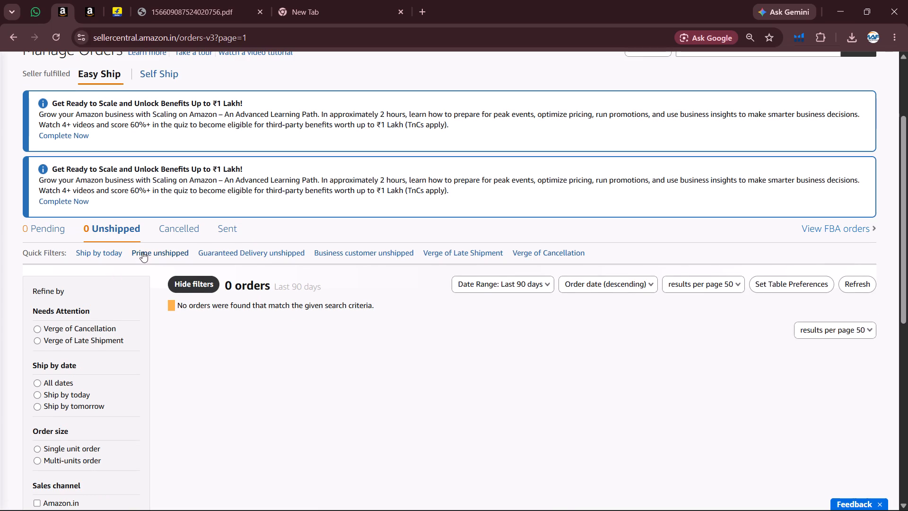
pyautogui.click(223, 233)
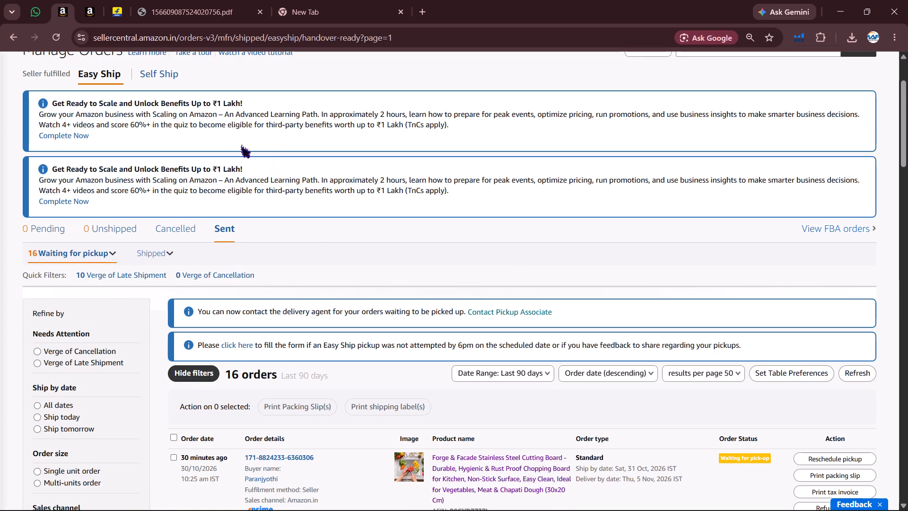
pyautogui.click(203, 0)
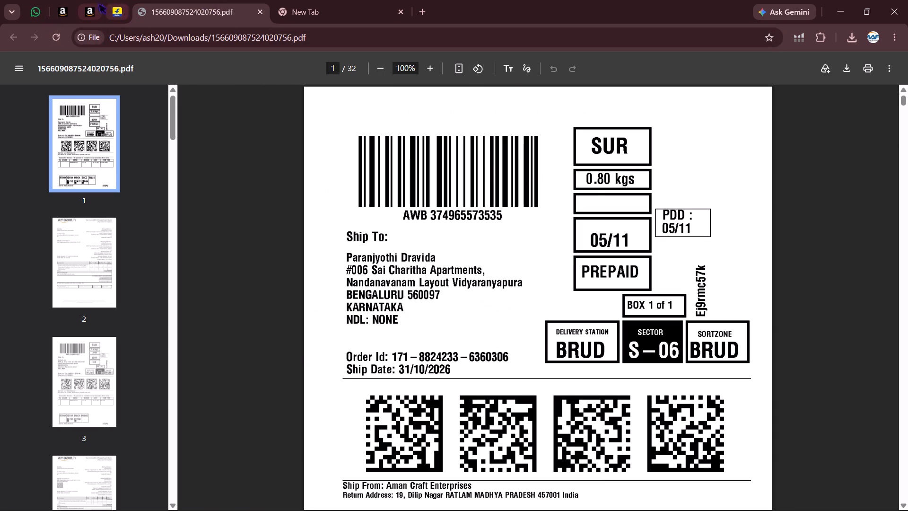
pyautogui.hotkey('alt', 'Tab')
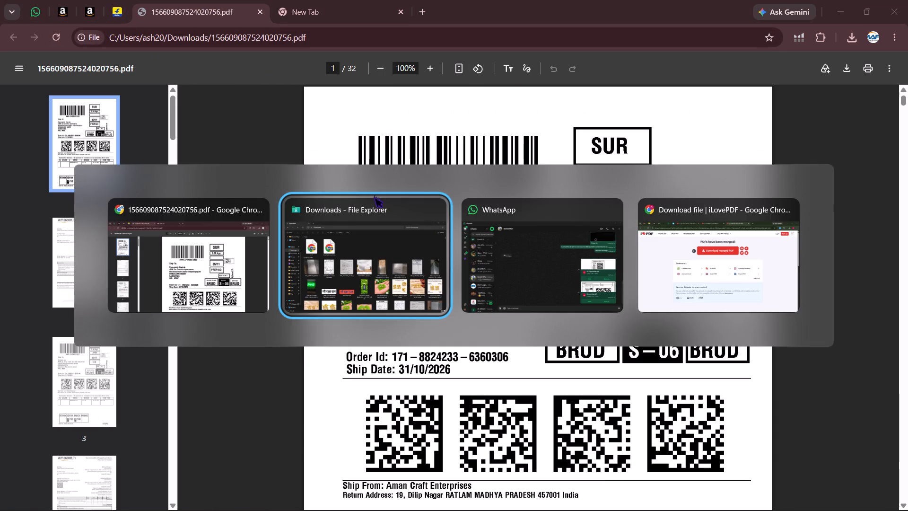
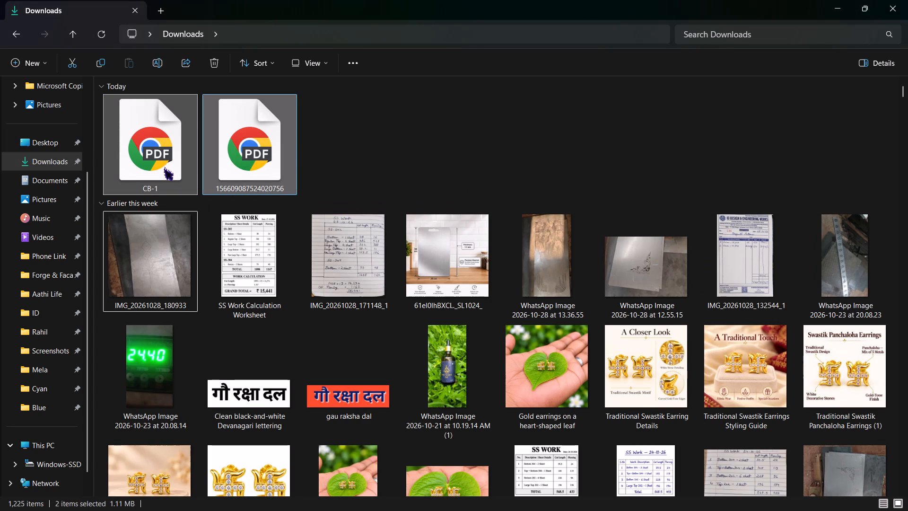
pyautogui.click(329, 148)
pyautogui.doubleClick(257, 143)
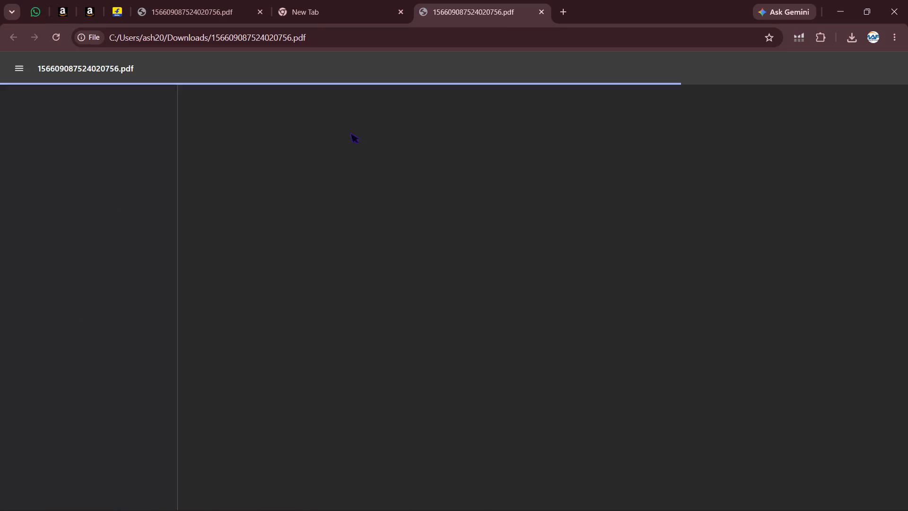
pyautogui.scroll(-11, 513, 232)
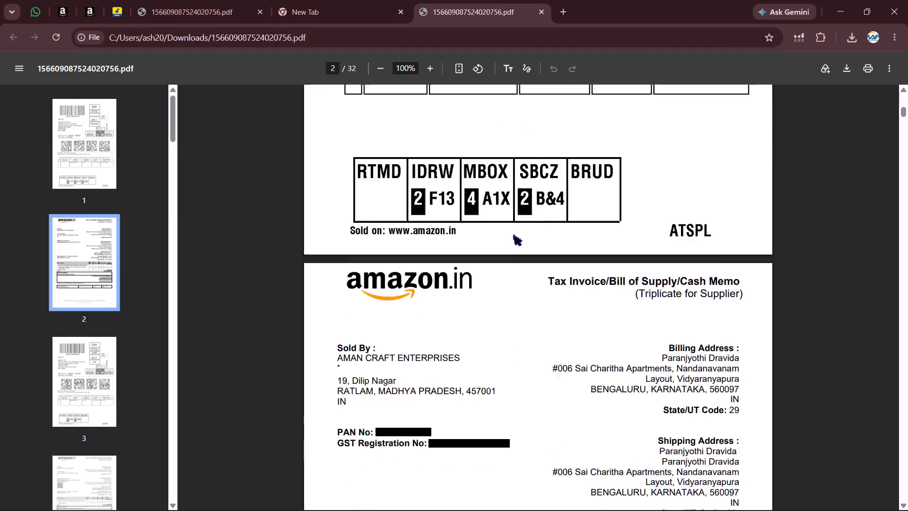
pyautogui.scroll(-11, 513, 232)
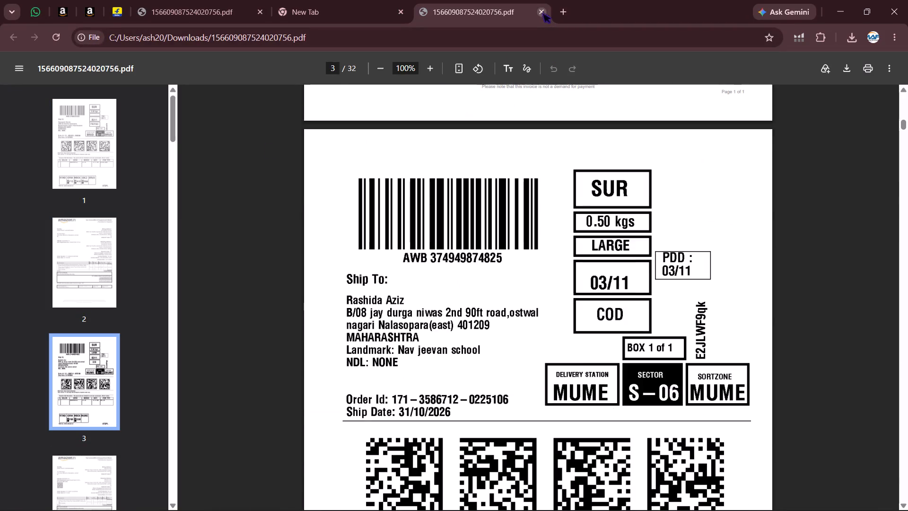